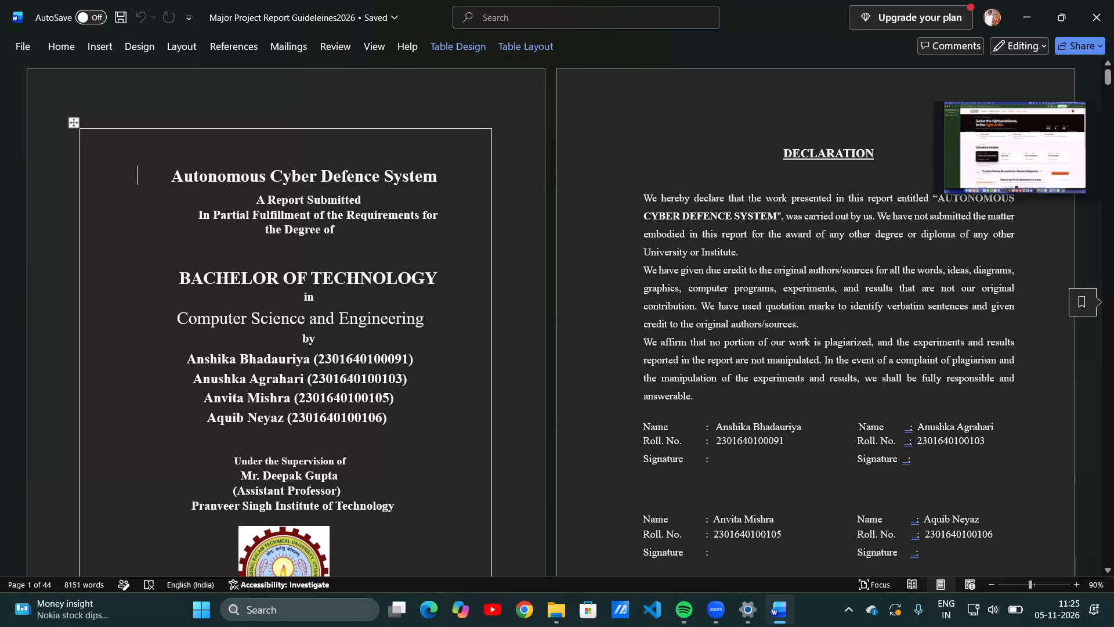
# Search Windows for "kur" and launch the best match.
pyautogui.click(259, 610)
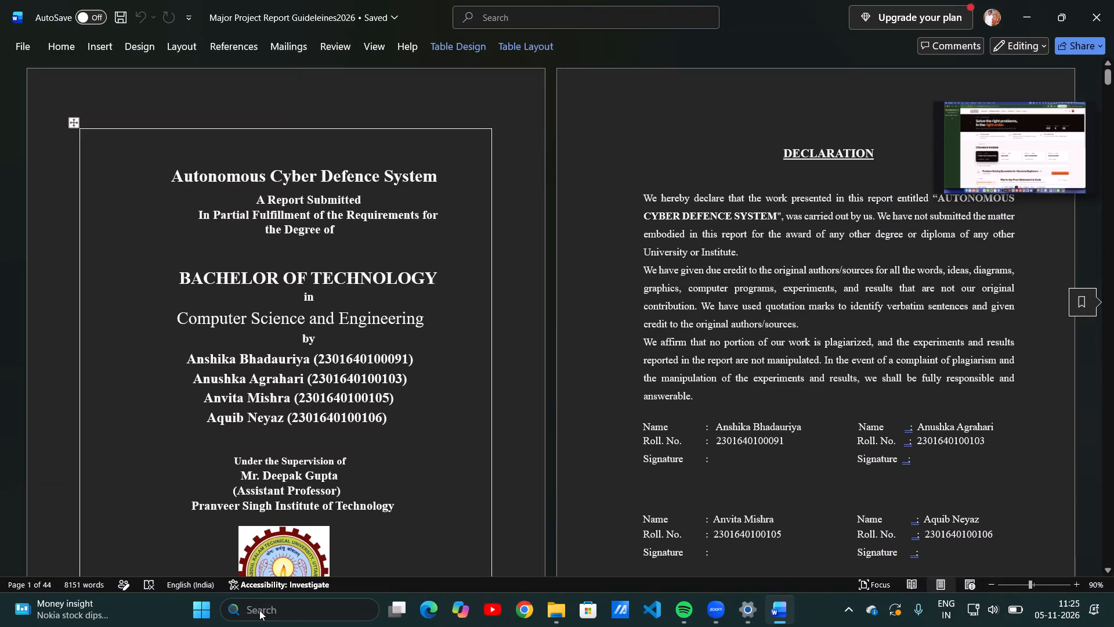
pyautogui.write('kur')
pyautogui.press('Return')
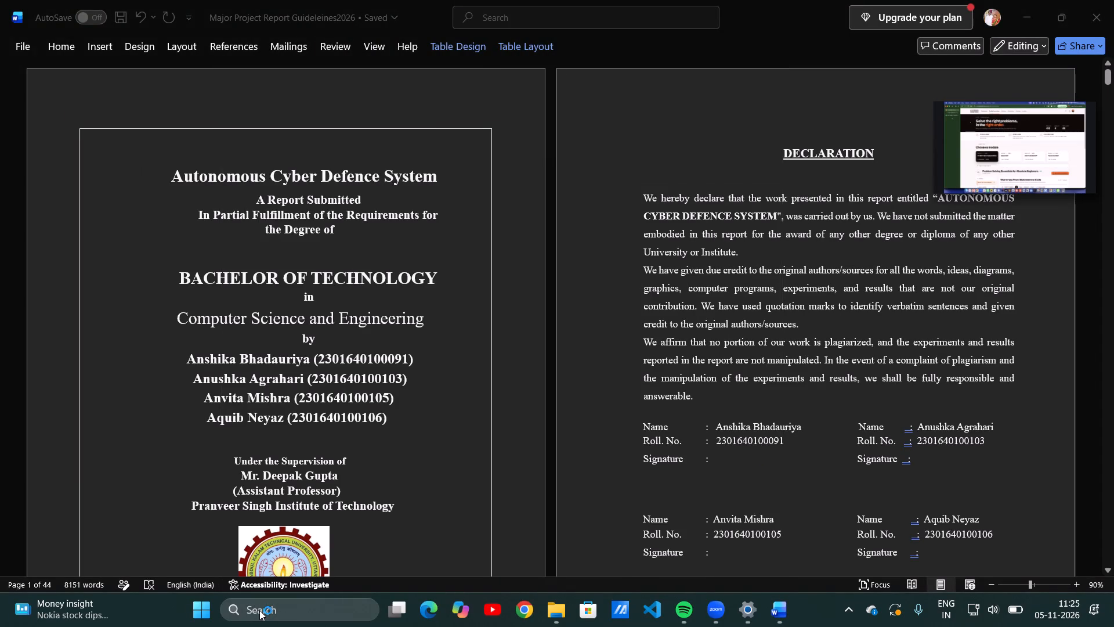
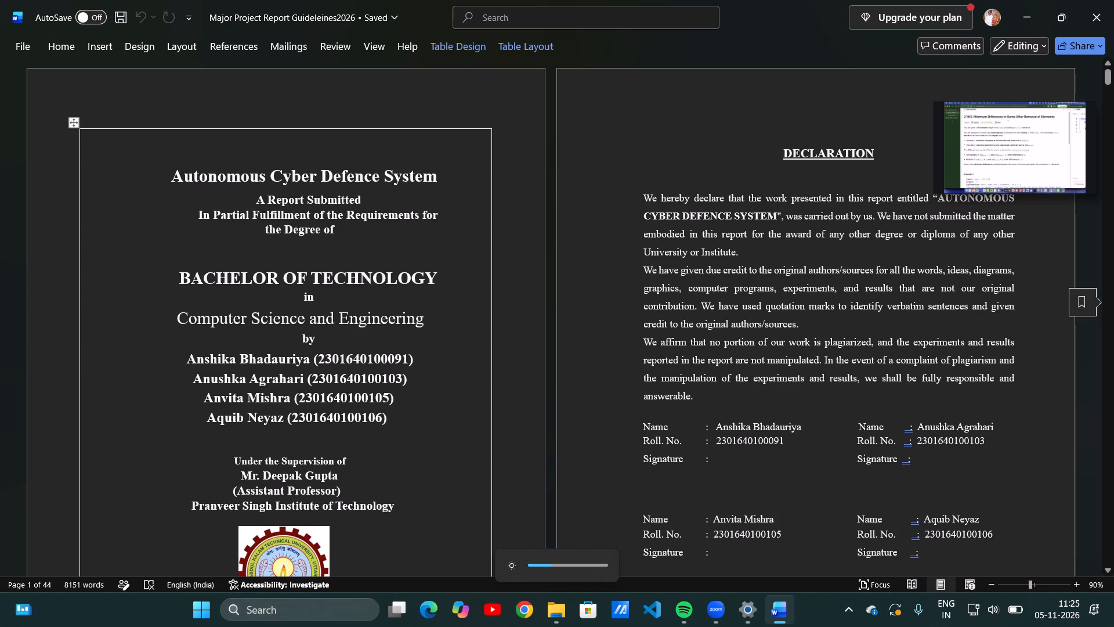
# Review the report from the declaration and acknowledgement pages through the table of contents to the start of Chapter 1: Introduction.
pyautogui.scroll(-6, 755, 115)
pyautogui.scroll(-4, 768, 257)
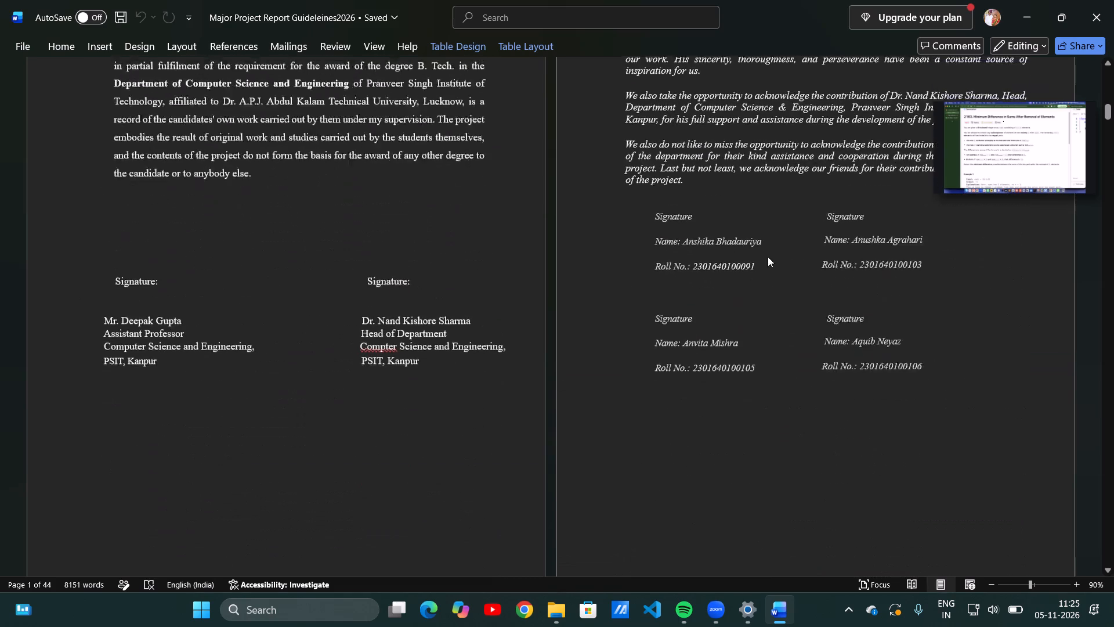
pyautogui.scroll(-4, 768, 257)
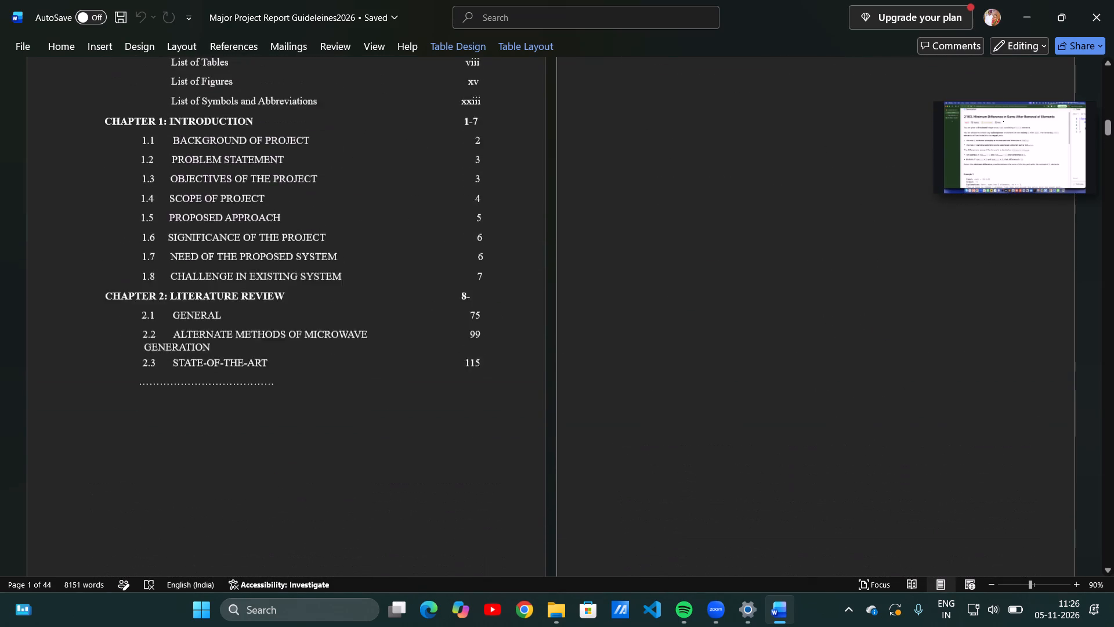
pyautogui.scroll(-2, 768, 257)
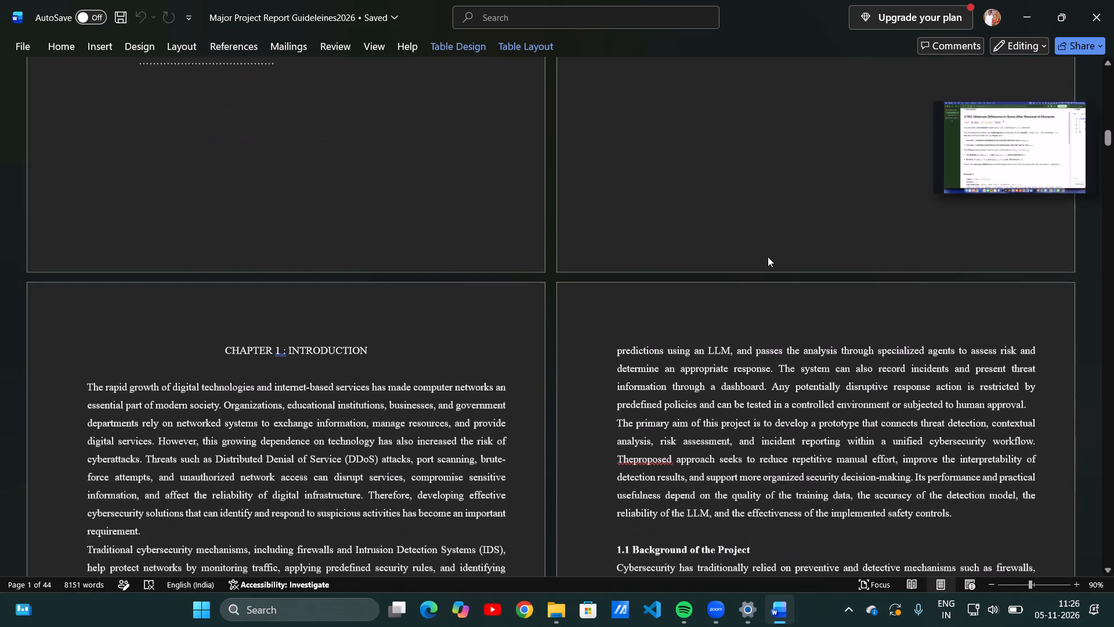
pyautogui.scroll(1, 768, 257)
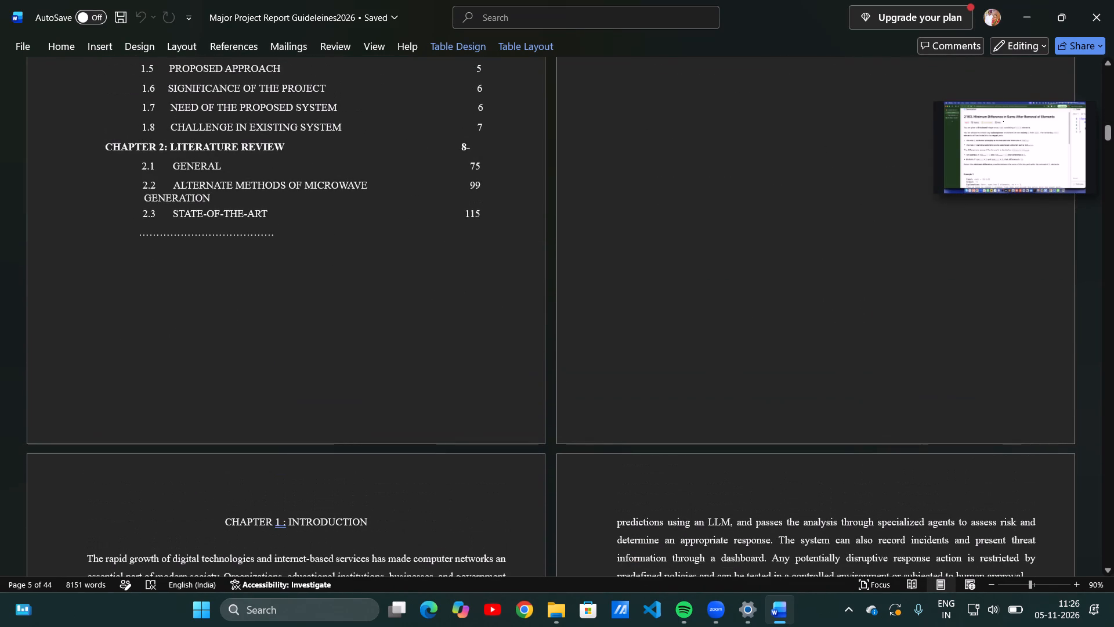
pyautogui.scroll(-1, 768, 257)
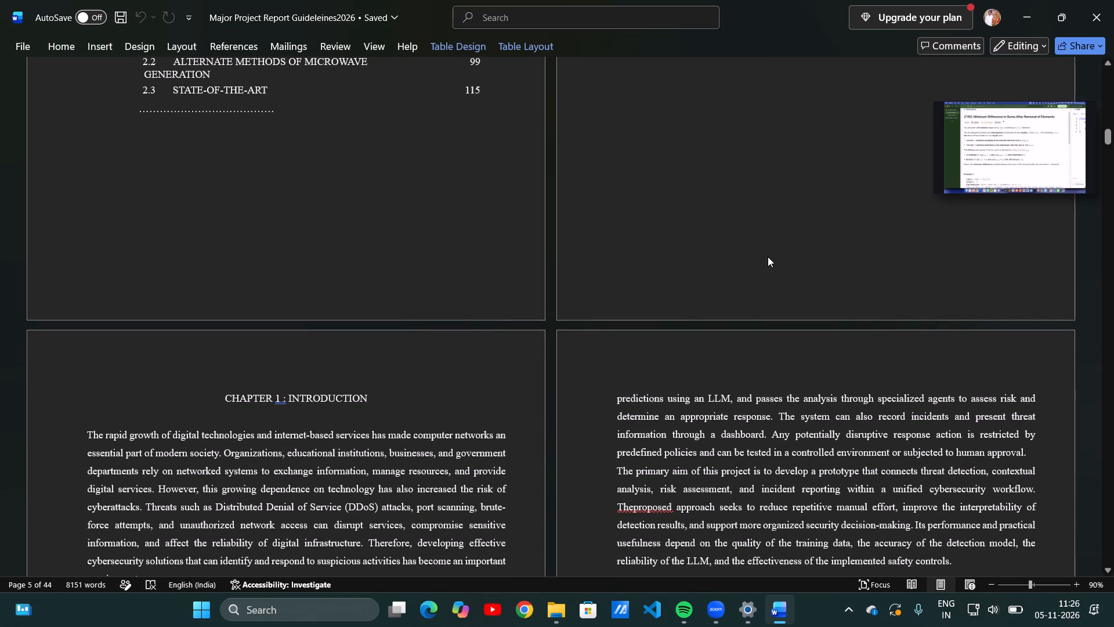
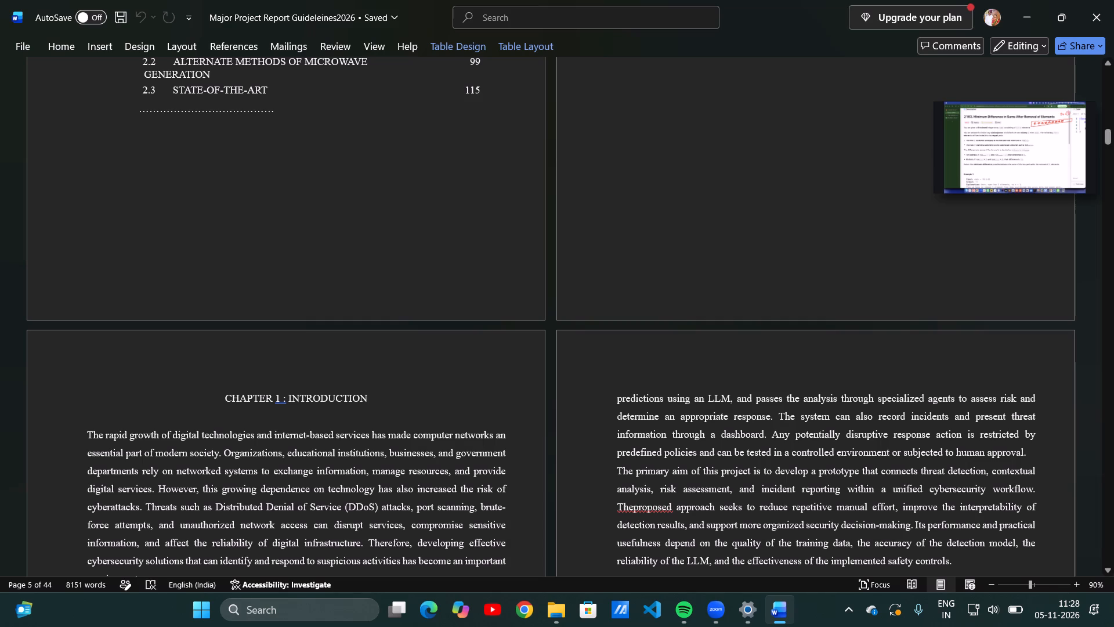
# In the table of contents, replace the title of entry 2.1 under Chapter 2: Literature Review with "INTRODUCTION".
pyautogui.scroll(-2, 834, 448)
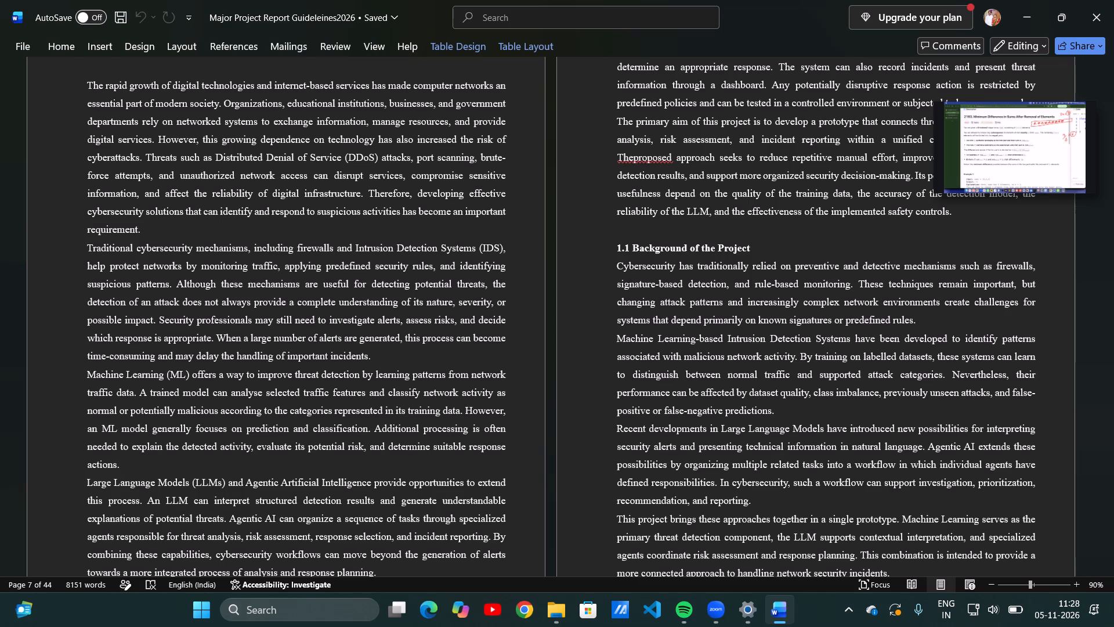
pyautogui.scroll(4, 689, 446)
pyautogui.scroll(1, 693, 541)
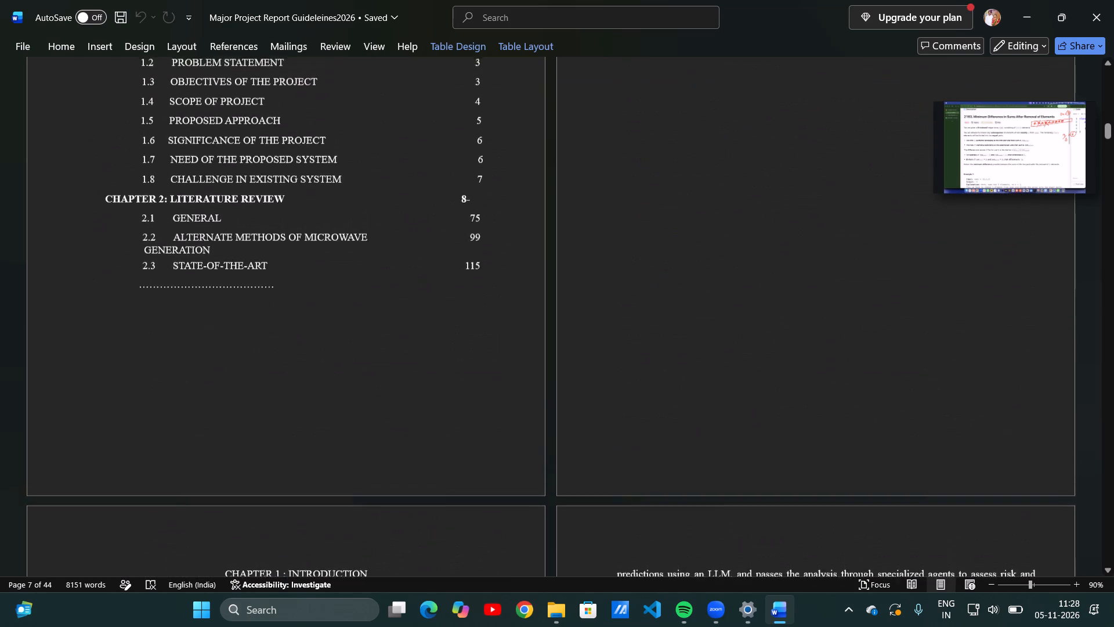
pyautogui.scroll(6, 693, 541)
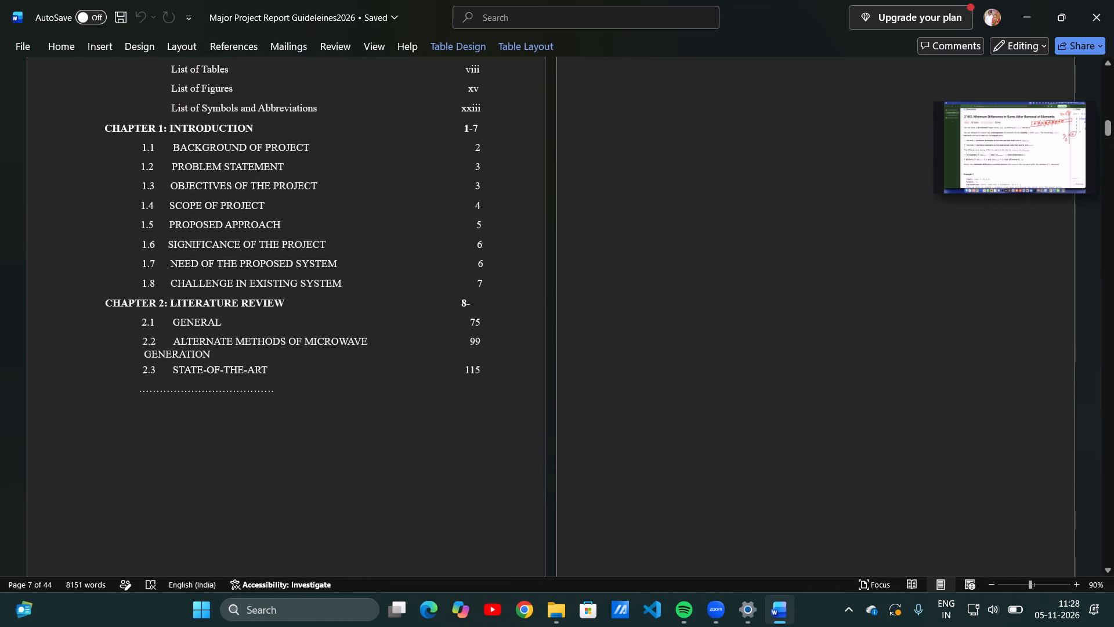
pyautogui.click(223, 323)
pyautogui.press('Left')
pyautogui.press('BackSpace')
pyautogui.press('BackSpace')
pyautogui.press('BackSpace')
pyautogui.press('BackSpace')
pyautogui.press('BackSpace')
pyautogui.press('BackSpace')
pyautogui.press('BackSpace')
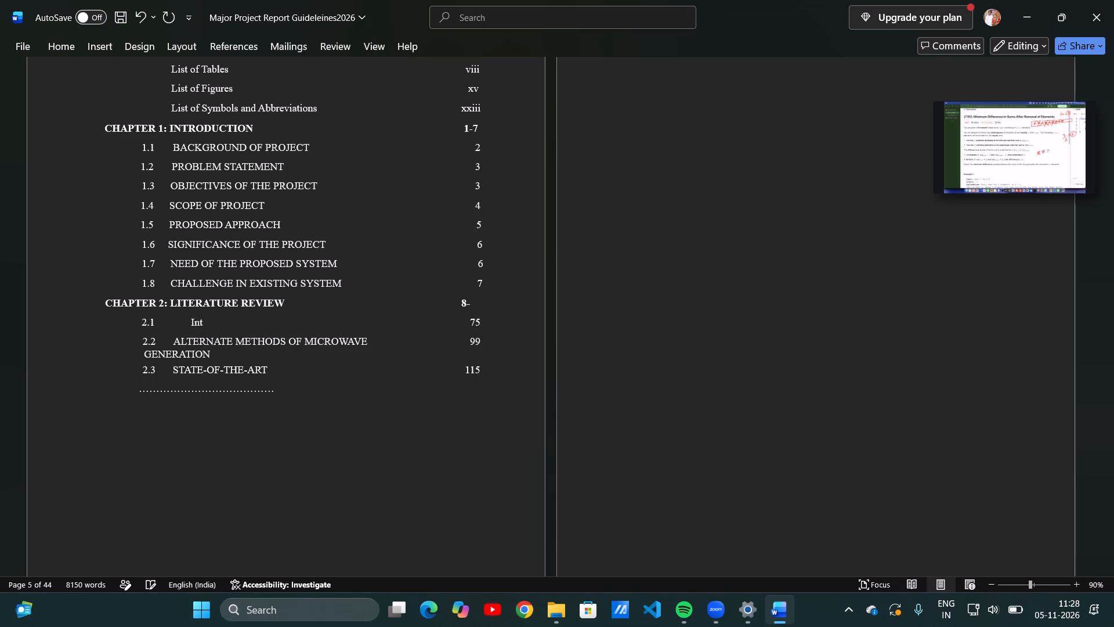
pyautogui.press('BackSpace')
pyautogui.press('BackSpace')
pyautogui.press('BackSpace')
pyautogui.press('BackSpace')
pyautogui.press('BackSpace')
pyautogui.press('BackSpace')
pyautogui.press('BackSpace')
pyautogui.press('BackSpace')
pyautogui.write('NTRODUCTION')
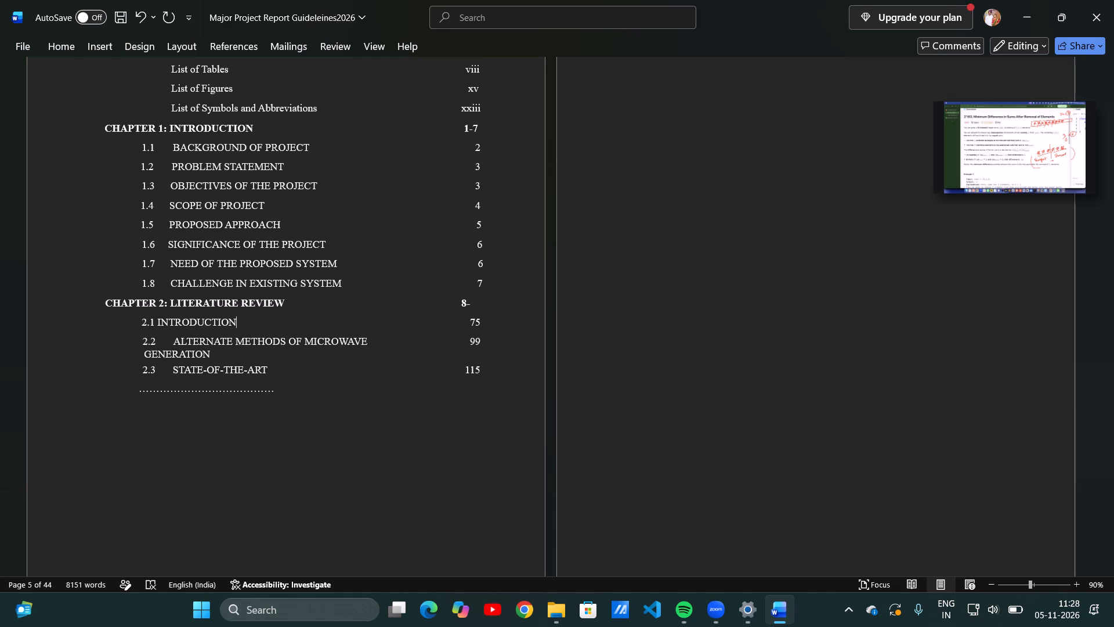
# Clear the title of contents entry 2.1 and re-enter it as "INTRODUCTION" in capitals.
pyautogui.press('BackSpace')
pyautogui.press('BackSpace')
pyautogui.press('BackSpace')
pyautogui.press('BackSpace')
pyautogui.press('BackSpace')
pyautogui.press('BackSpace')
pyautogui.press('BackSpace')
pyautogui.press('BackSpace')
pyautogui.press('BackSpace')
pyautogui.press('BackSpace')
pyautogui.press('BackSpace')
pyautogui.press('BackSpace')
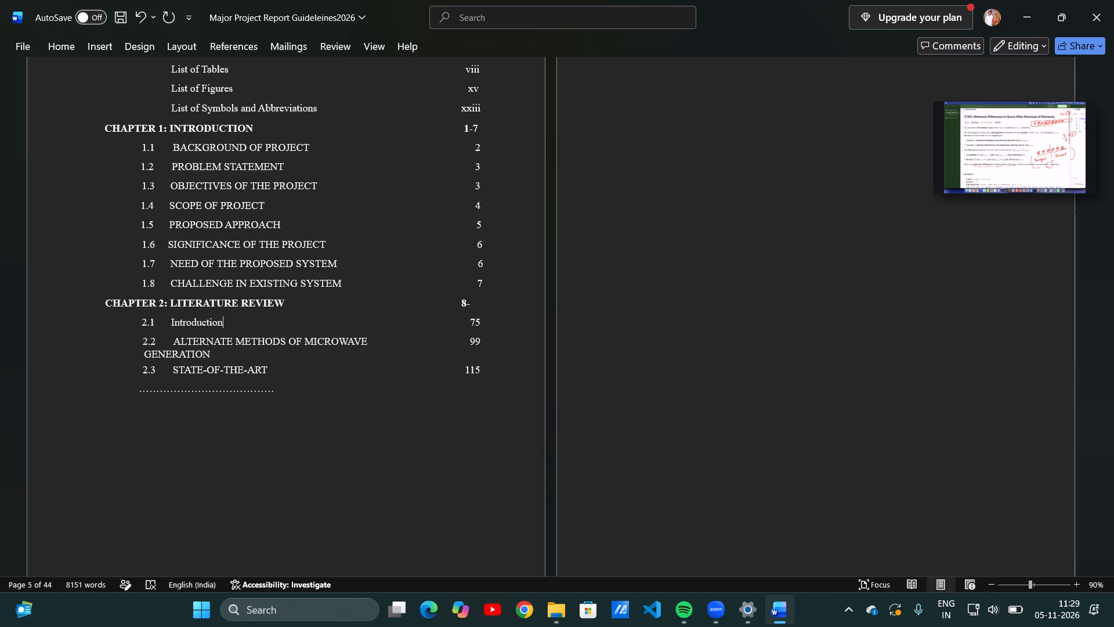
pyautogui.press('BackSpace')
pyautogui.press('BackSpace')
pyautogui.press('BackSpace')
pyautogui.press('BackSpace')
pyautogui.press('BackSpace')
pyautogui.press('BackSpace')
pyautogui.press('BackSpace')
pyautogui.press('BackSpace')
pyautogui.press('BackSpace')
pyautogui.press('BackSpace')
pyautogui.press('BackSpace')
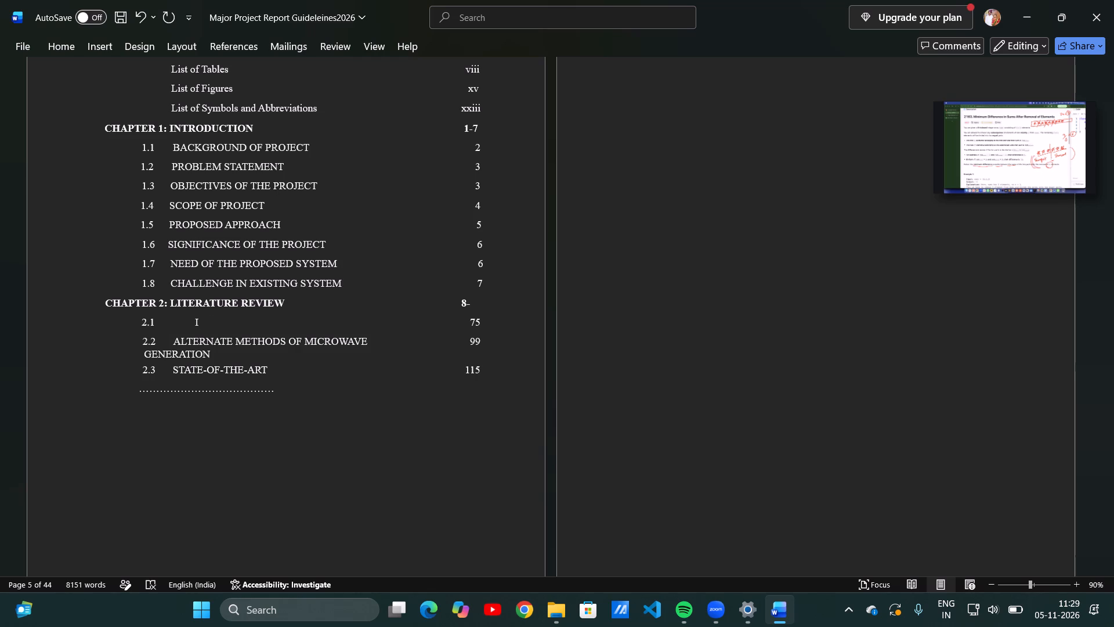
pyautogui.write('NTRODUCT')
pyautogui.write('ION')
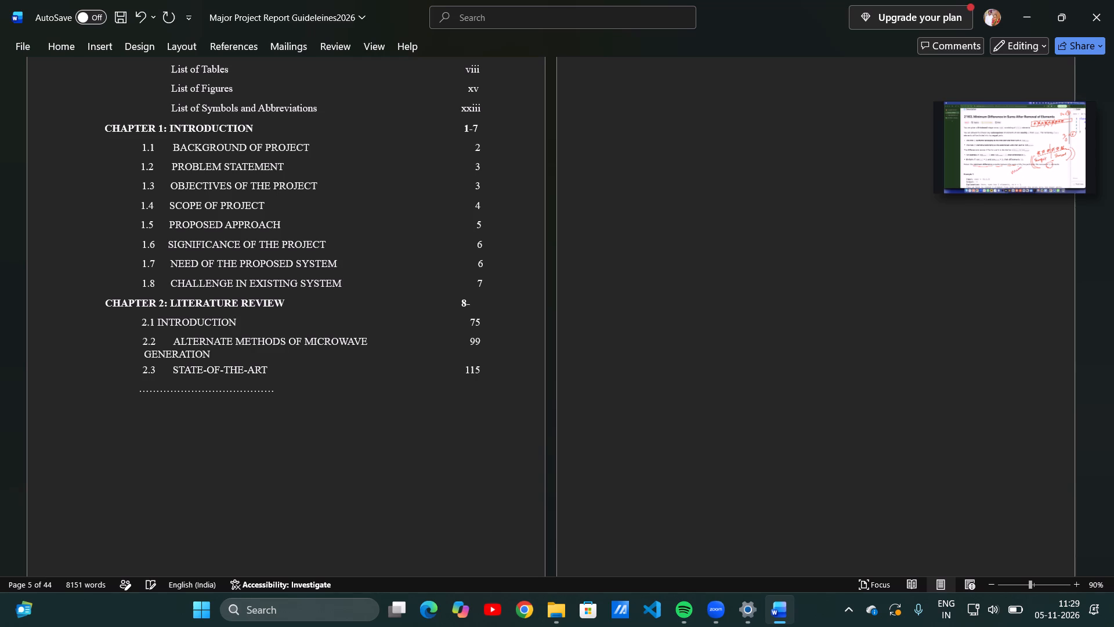
# Insert five spaces between the number 2.1 and its title INTRODUCTION to line it up with the other contents entries.
pyautogui.press('Left')
pyautogui.press('Left')
pyautogui.press('Left')
pyautogui.press('Left')
pyautogui.press('Left')
pyautogui.press('Left')
pyautogui.press('Left')
pyautogui.press('Left')
pyautogui.press('Left')
pyautogui.press('Left')
pyautogui.press('Left')
pyautogui.press('Left')
pyautogui.press('Left')
pyautogui.press('Left')
pyautogui.press('Right')
pyautogui.press('space')
pyautogui.press('space')
pyautogui.press('space')
pyautogui.press('space')
pyautogui.press('space')
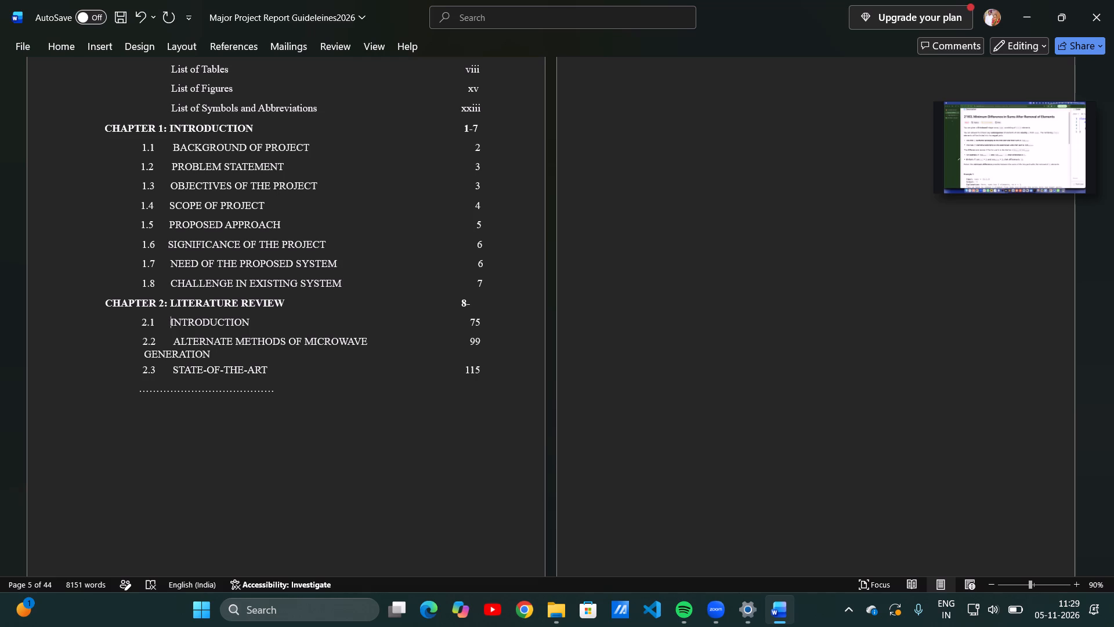
# Complete the page range of Chapter 2: Literature Review as "8 - 13" and space it to align with the page-number column.
pyautogui.click(466, 304)
pyautogui.press('space')
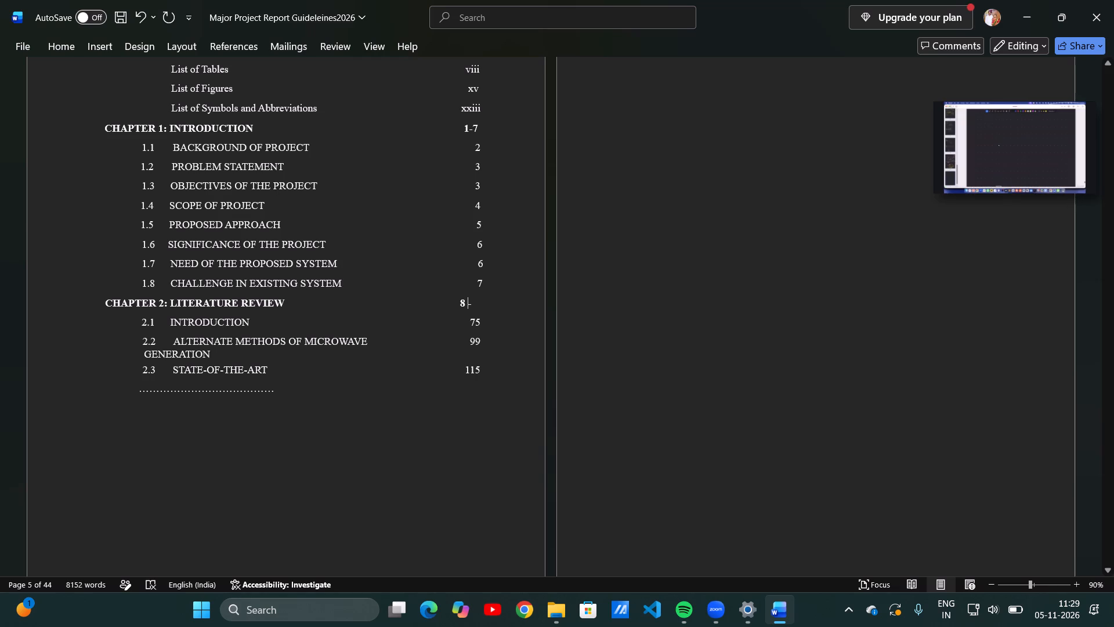
pyautogui.click(478, 305)
pyautogui.write('13')
pyautogui.press('Left')
pyautogui.press('Left')
pyautogui.press('Left')
pyautogui.press('Left')
pyautogui.press('Left')
pyautogui.press('Left')
pyautogui.press('space')
pyautogui.press('space')
pyautogui.press('space')
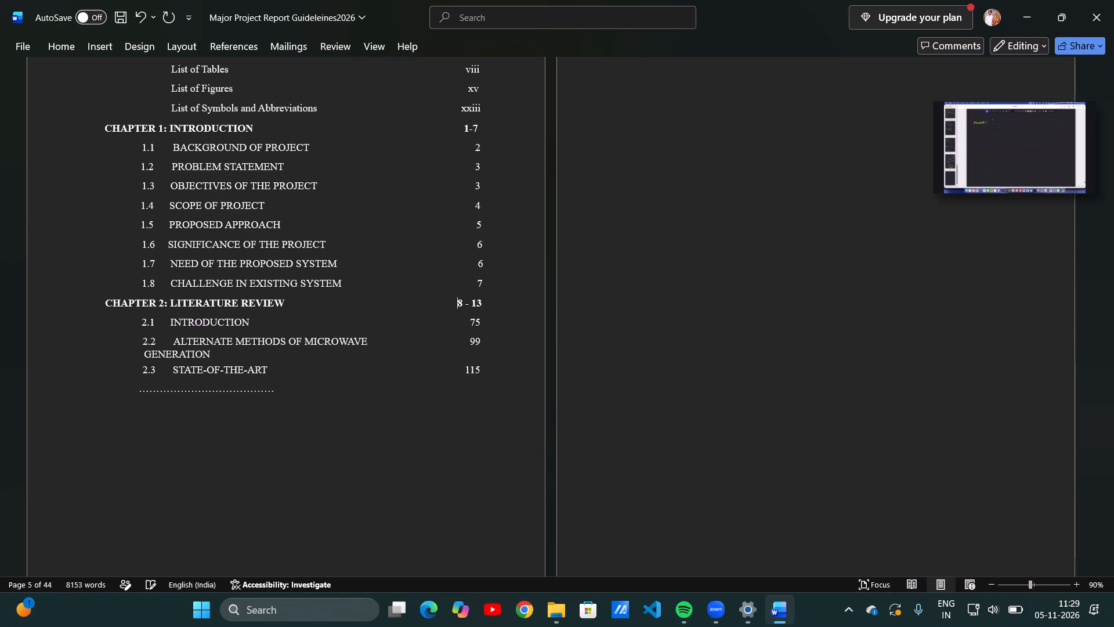
pyautogui.press('space')
# Set the page number of contents entry 2.1 INTRODUCTION to 8.
pyautogui.click(480, 318)
pyautogui.press('BackSpace')
pyautogui.press('BackSpace')
pyautogui.press('8')
# Delete the word "GENERATION" and its separate line from the title of contents entry 2.2.
pyautogui.click(211, 355)
pyautogui.press('BackSpace')
pyautogui.press('BackSpace')
pyautogui.press('BackSpace')
pyautogui.press('BackSpace')
pyautogui.press('BackSpace')
pyautogui.press('BackSpace')
pyautogui.press('BackSpace')
pyautogui.press('BackSpace')
pyautogui.press('BackSpace')
pyautogui.press('BackSpace')
pyautogui.press('BackSpace')
pyautogui.press('BackSpace')
pyautogui.press('BackSpace')
pyautogui.press('BackSpace')
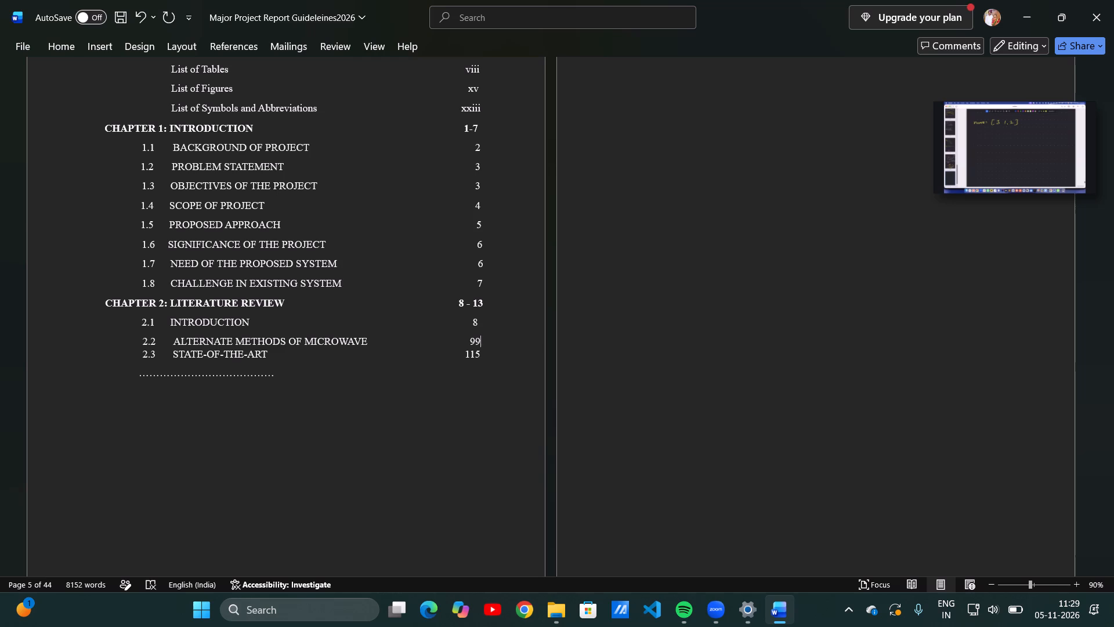
# Delete the placeholder title "ALTERNATE METHODS OF MICROWAVE" from contents entry 2.2.
pyautogui.press('Left')
pyautogui.press('Left')
pyautogui.press('Left')
pyautogui.press('Left')
pyautogui.press('Left')
pyautogui.press('Left')
pyautogui.press('Left')
pyautogui.press('Left')
pyautogui.press('Left')
pyautogui.press('Left')
pyautogui.press('Left')
pyautogui.press('Left')
pyautogui.press('Left')
pyautogui.press('Left')
pyautogui.press('Left')
pyautogui.press('Right')
pyautogui.press('Right')
pyautogui.press('Right')
pyautogui.press('Right')
pyautogui.press('Right')
pyautogui.press('Right')
pyautogui.press('Right')
pyautogui.press('Right')
pyautogui.press('Right')
pyautogui.press('Right')
pyautogui.press('Right')
pyautogui.press('BackSpace')
pyautogui.press('BackSpace')
pyautogui.press('BackSpace')
pyautogui.press('BackSpace')
pyautogui.press('BackSpace')
pyautogui.press('BackSpace')
pyautogui.press('BackSpace')
pyautogui.press('BackSpace')
pyautogui.press('BackSpace')
pyautogui.press('BackSpace')
pyautogui.press('BackSpace')
pyautogui.press('BackSpace')
pyautogui.press('BackSpace')
pyautogui.press('BackSpace')
pyautogui.press('BackSpace')
pyautogui.press('BackSpace')
pyautogui.press('BackSpace')
pyautogui.press('BackSpace')
pyautogui.press('BackSpace')
pyautogui.press('BackSpace')
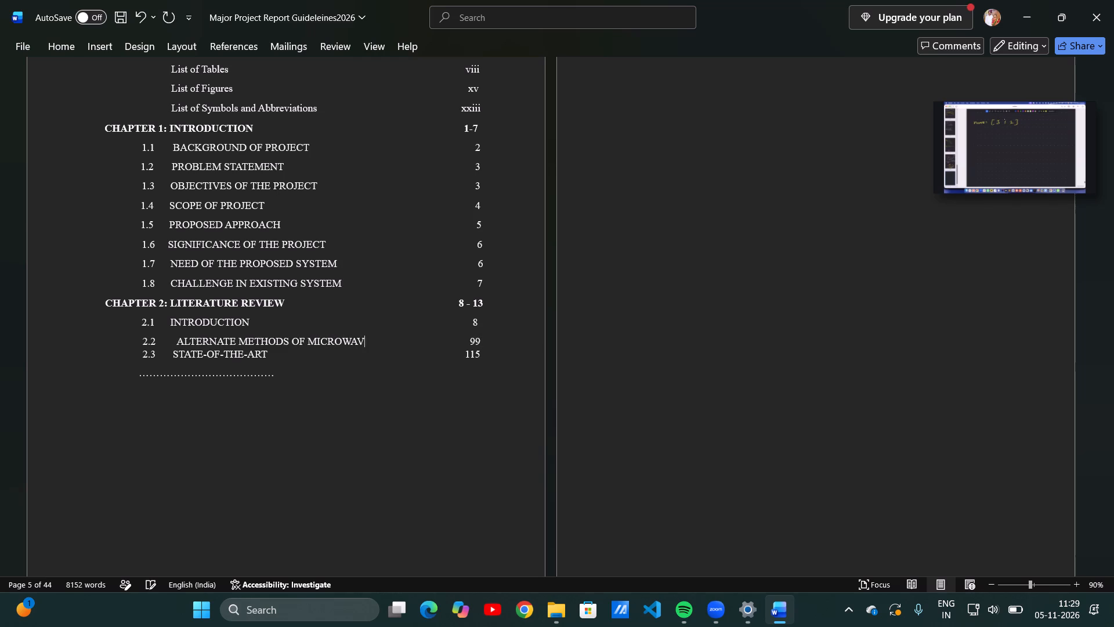
pyautogui.press('BackSpace')
pyautogui.press('BackSpace')
pyautogui.press('BackSpace')
pyautogui.press('BackSpace')
pyautogui.press('BackSpace')
pyautogui.press('BackSpace')
pyautogui.press('BackSpace')
pyautogui.press('BackSpace')
pyautogui.press('BackSpace')
pyautogui.press('BackSpace')
pyautogui.press('BackSpace')
pyautogui.press('BackSpace')
pyautogui.press('BackSpace')
pyautogui.press('BackSpace')
pyautogui.press('BackSpace')
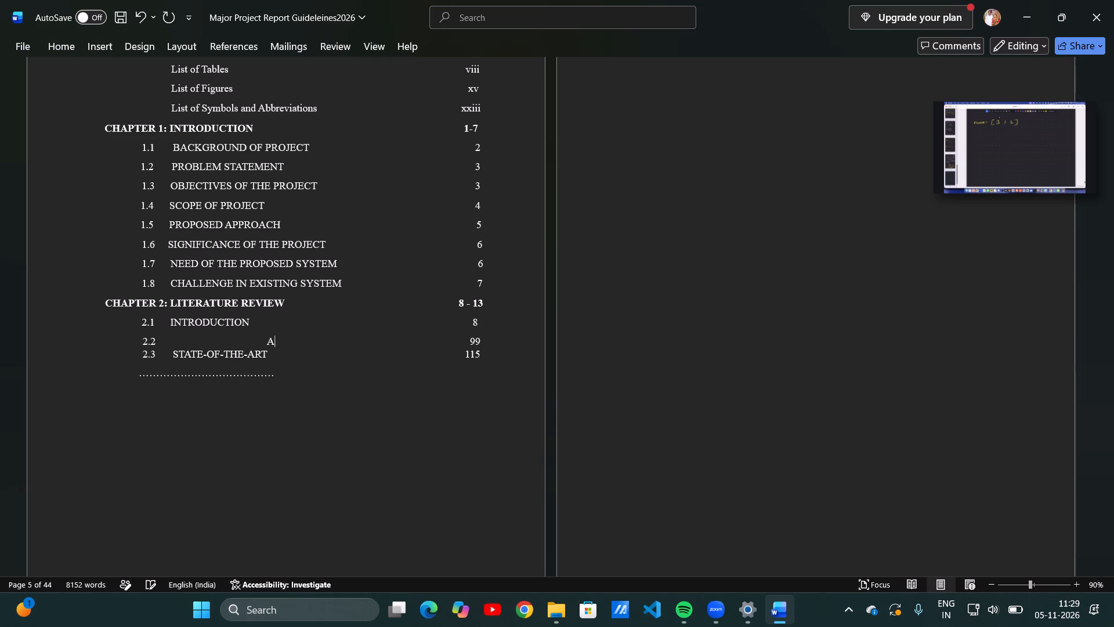
# Undo the excess deletions to restore the entry number 2.2, and follow the number with five spaces.
pyautogui.hotkey('ctrl', 'z')
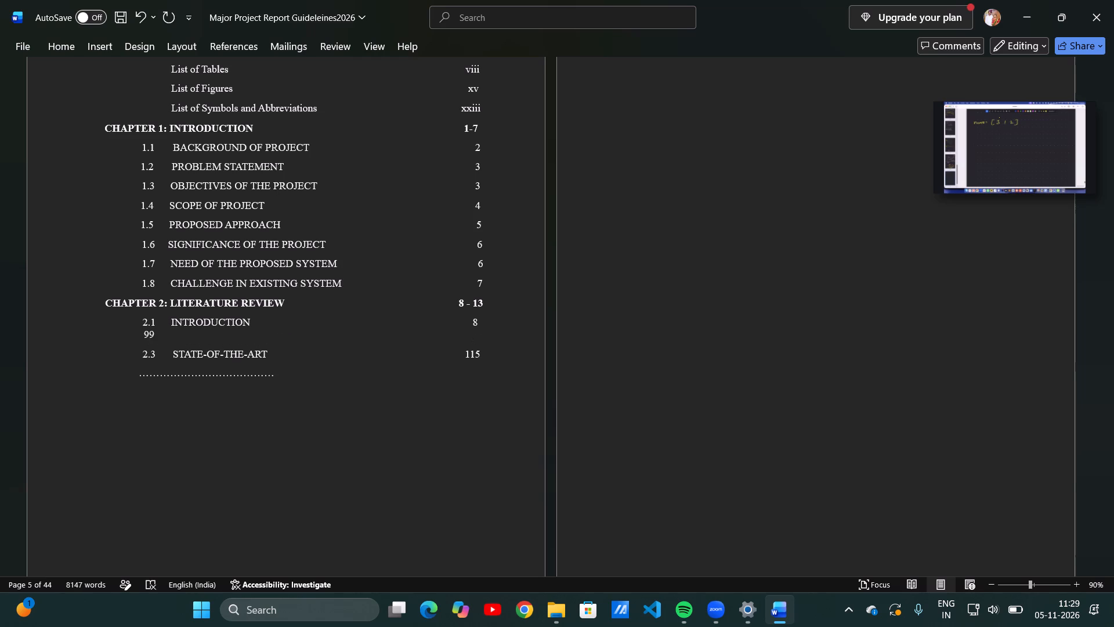
pyautogui.hotkey('ctrl', 'z')
pyautogui.hotkey('ctrl', 'z')
pyautogui.hotkey('ctrl', 'z')
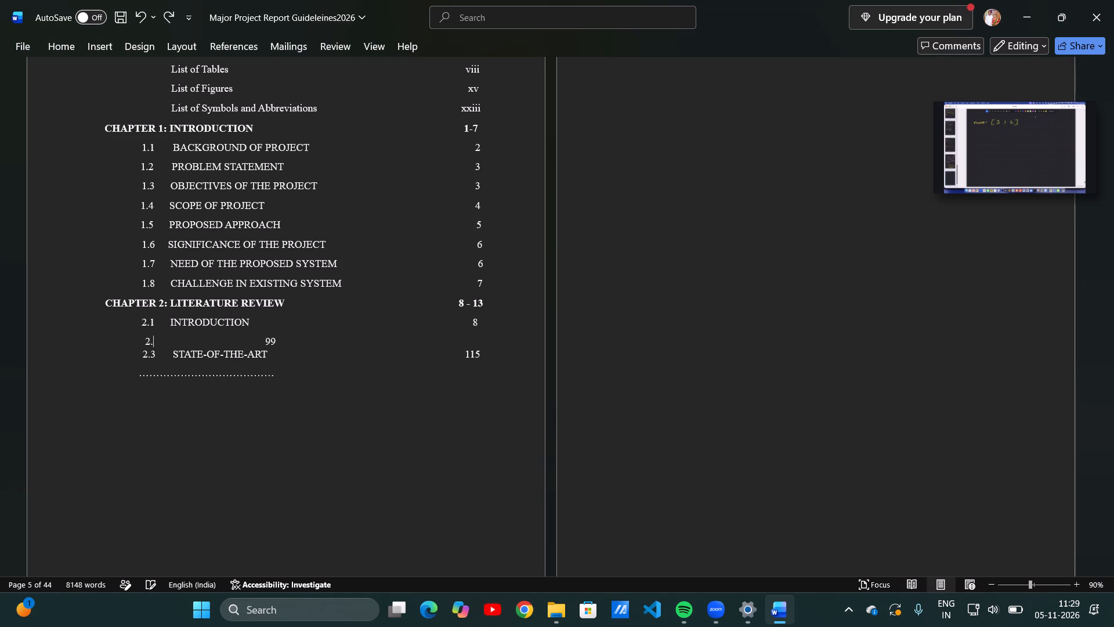
pyautogui.hotkey('ctrl', 'z')
pyautogui.hotkey('ctrl', 'z')
pyautogui.hotkey('ctrl', 'z')
pyautogui.press('BackSpace')
pyautogui.press('BackSpace')
pyautogui.press('BackSpace')
pyautogui.press('2')
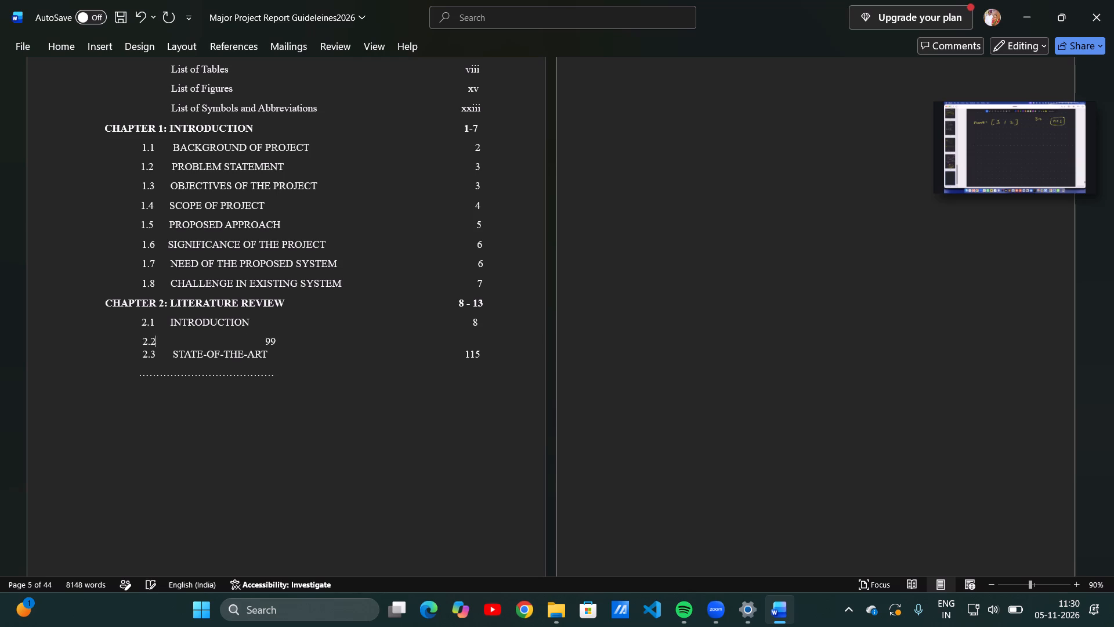
pyautogui.press('space')
pyautogui.press('space')
pyautogui.press('space')
pyautogui.press('space')
pyautogui.press('space')
pyautogui.press('space')
pyautogui.press('BackSpace')
# Enter "MACHINE LEARNING BASED INTRUSION DETECTION SYSTEM" as the title of contents entry 2.2.
pyautogui.write('MACHINE LEARN')
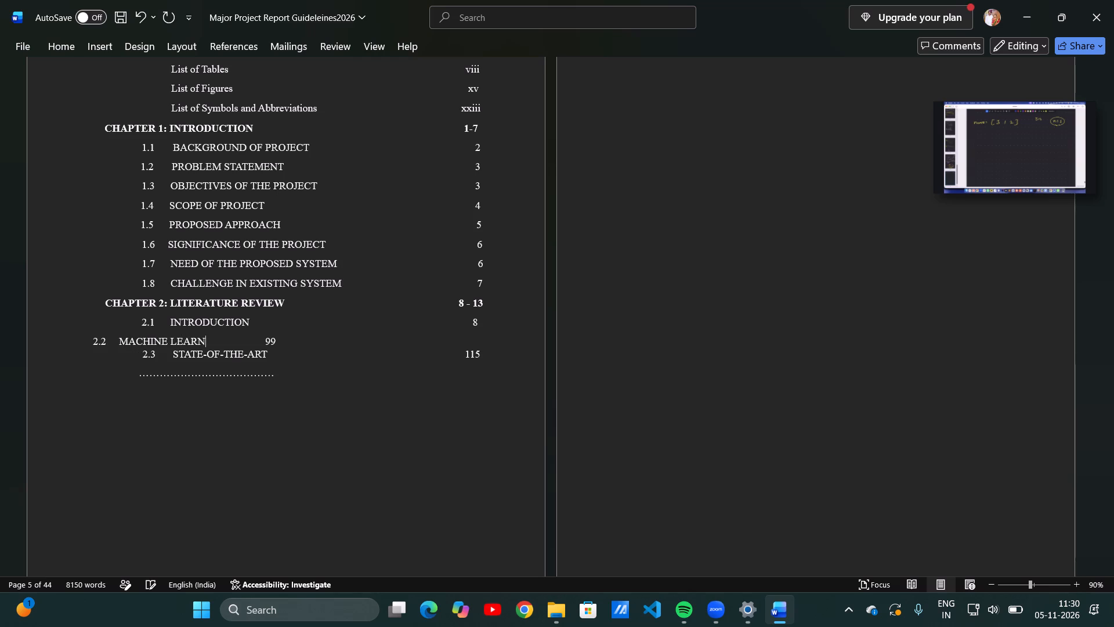
pyautogui.write('ING')
pyautogui.press('space')
pyautogui.write('BA')
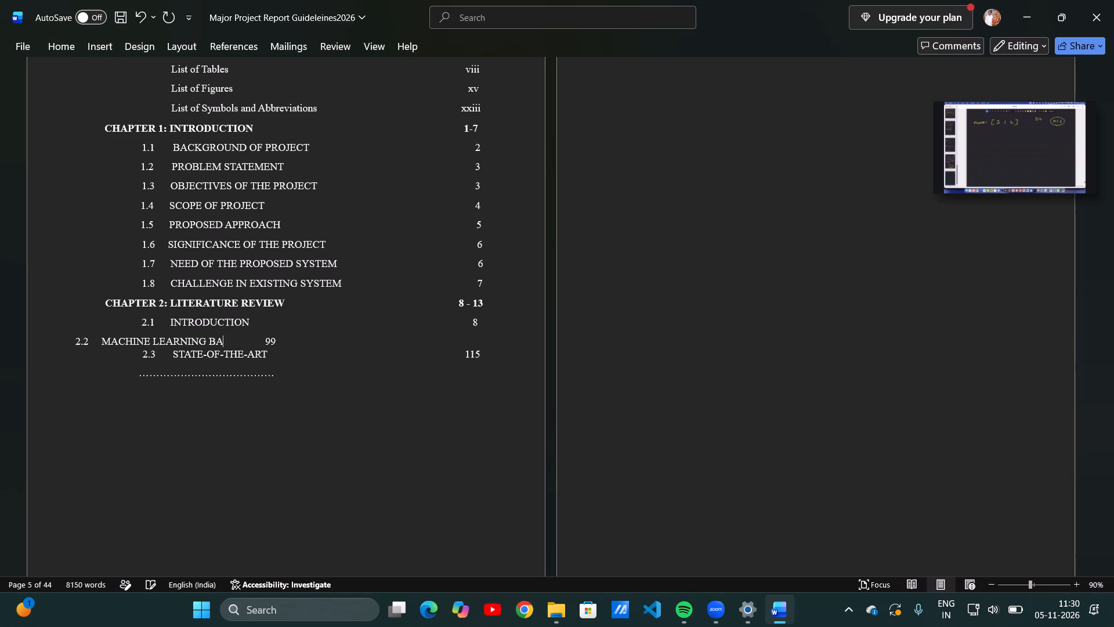
pyautogui.write('DE')
pyautogui.press('BackSpace')
pyautogui.press('BackSpace')
pyautogui.write('SED INTRUSION')
pyautogui.press('space')
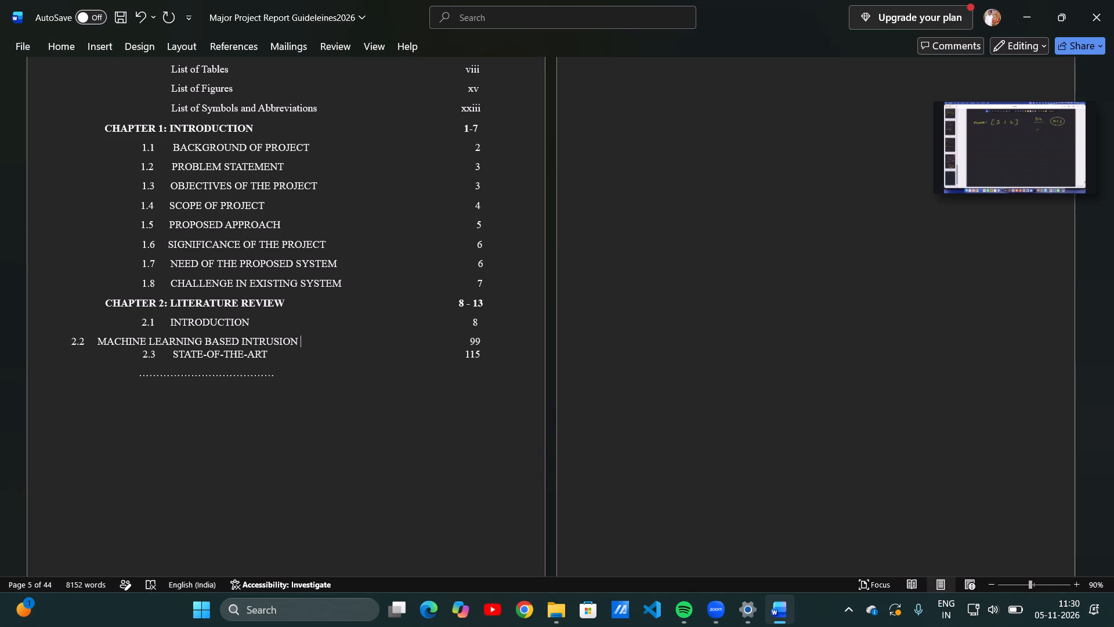
pyautogui.write('DETECTION SYSTEM')
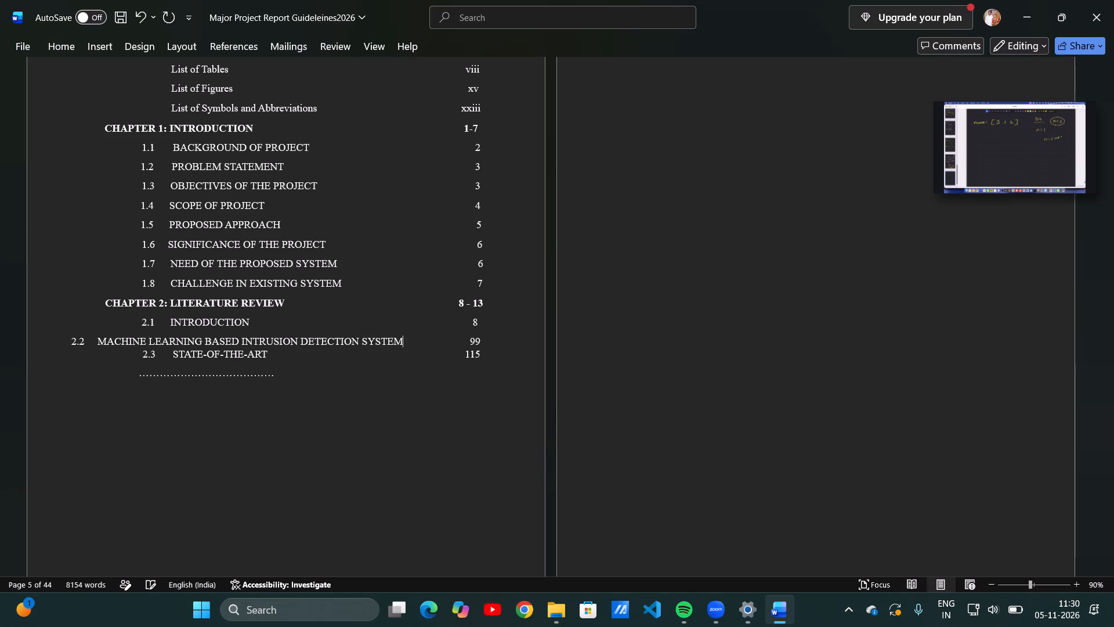
# Insert spaces before the title of contents entry 2.2 to line it up with the INTRODUCTION title above.
pyautogui.click(97, 340)
pyautogui.press('space')
pyautogui.press('space')
pyautogui.press('space')
pyautogui.press('space')
pyautogui.press('space')
pyautogui.press('space')
pyautogui.press('space')
pyautogui.press('space')
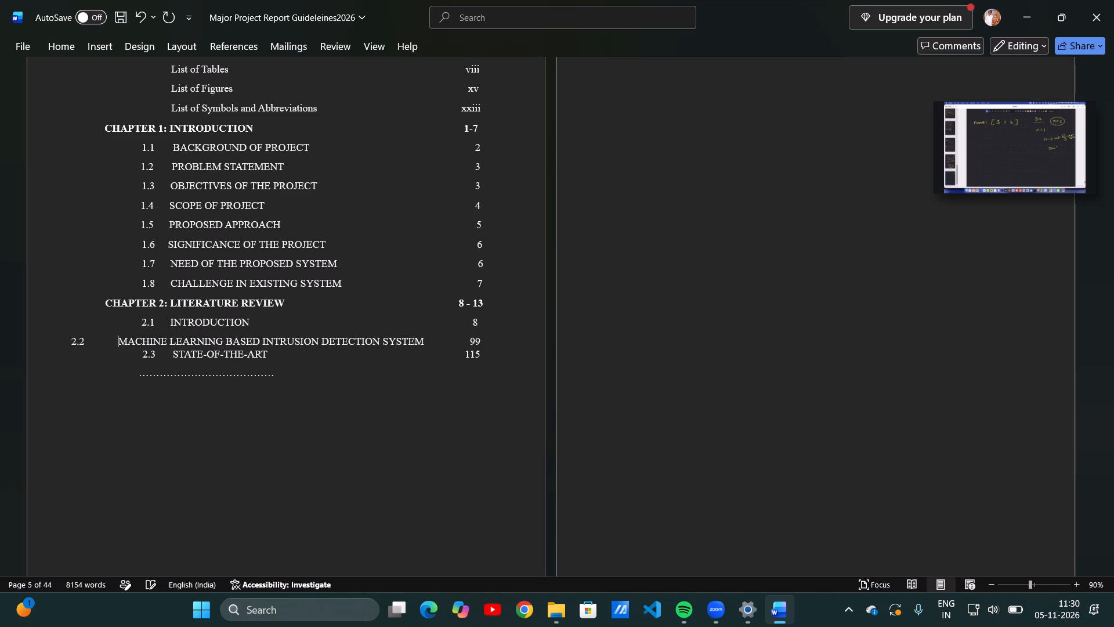
pyautogui.press('space')
pyautogui.press('space')
pyautogui.press('space')
pyautogui.press('space')
pyautogui.press('space')
pyautogui.press('space')
pyautogui.press('space')
pyautogui.press('space')
pyautogui.press('space')
pyautogui.press('space')
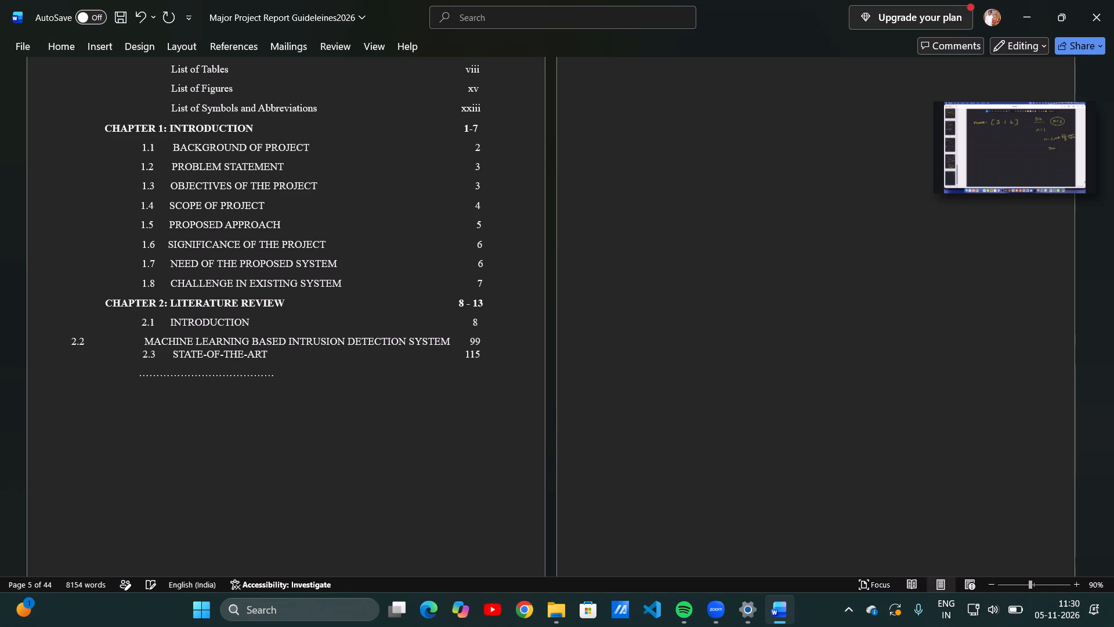
pyautogui.press('space')
pyautogui.press('space')
pyautogui.press('space')
pyautogui.press('space')
pyautogui.press('space')
pyautogui.press('space')
pyautogui.press('space')
pyautogui.press('space')
pyautogui.press('space')
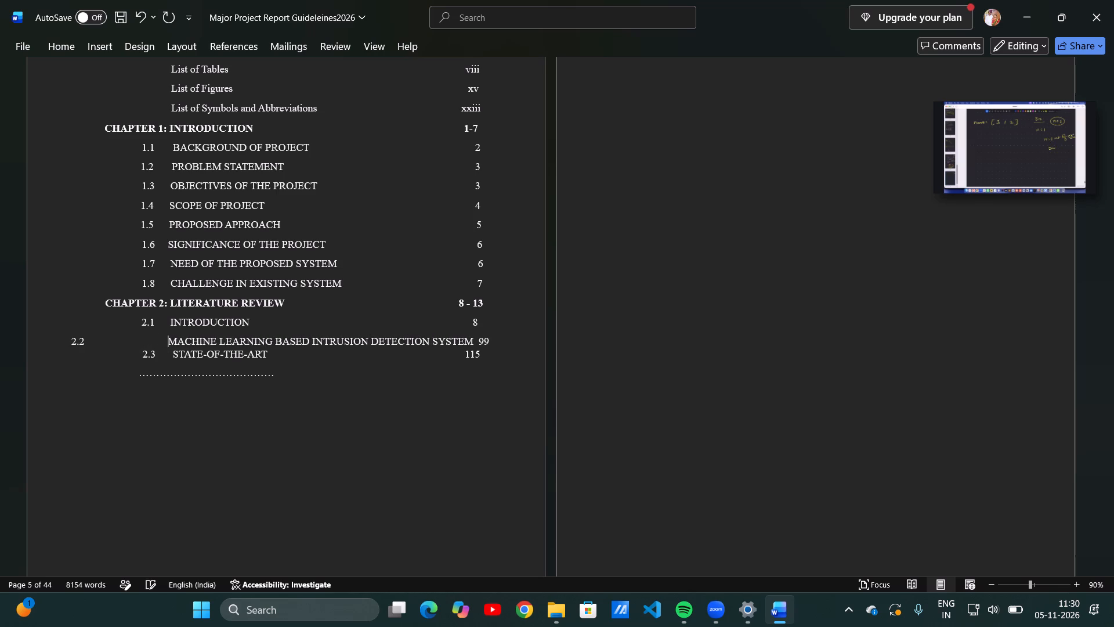
pyautogui.press('space')
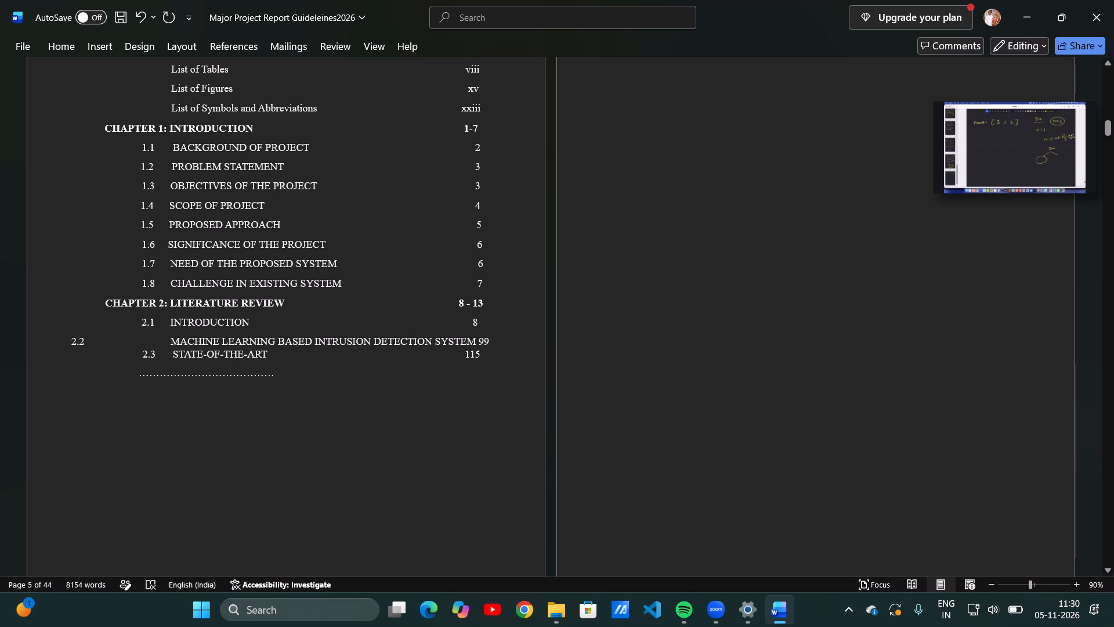
# Indent the number 2.2 with spaces to line it up with the number 2.1 above it.
pyautogui.click(71, 339)
pyautogui.press('space')
pyautogui.press('space')
pyautogui.press('space')
pyautogui.press('space')
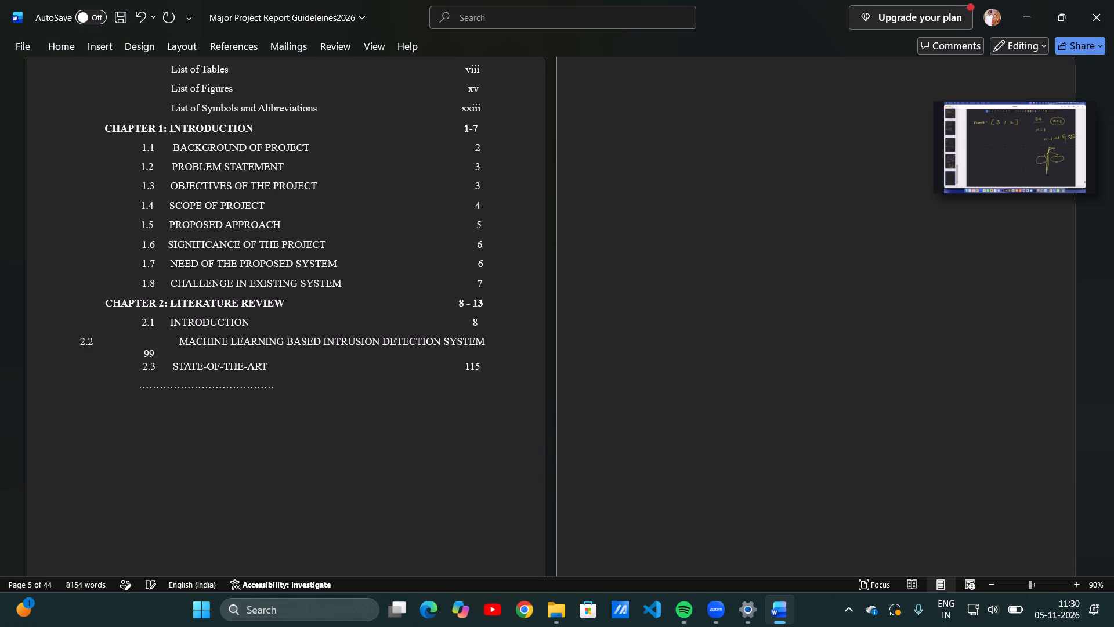
pyautogui.press('space')
pyautogui.press('space')
pyautogui.press('space')
pyautogui.press('space')
pyautogui.press('space')
pyautogui.press('space')
pyautogui.press('space')
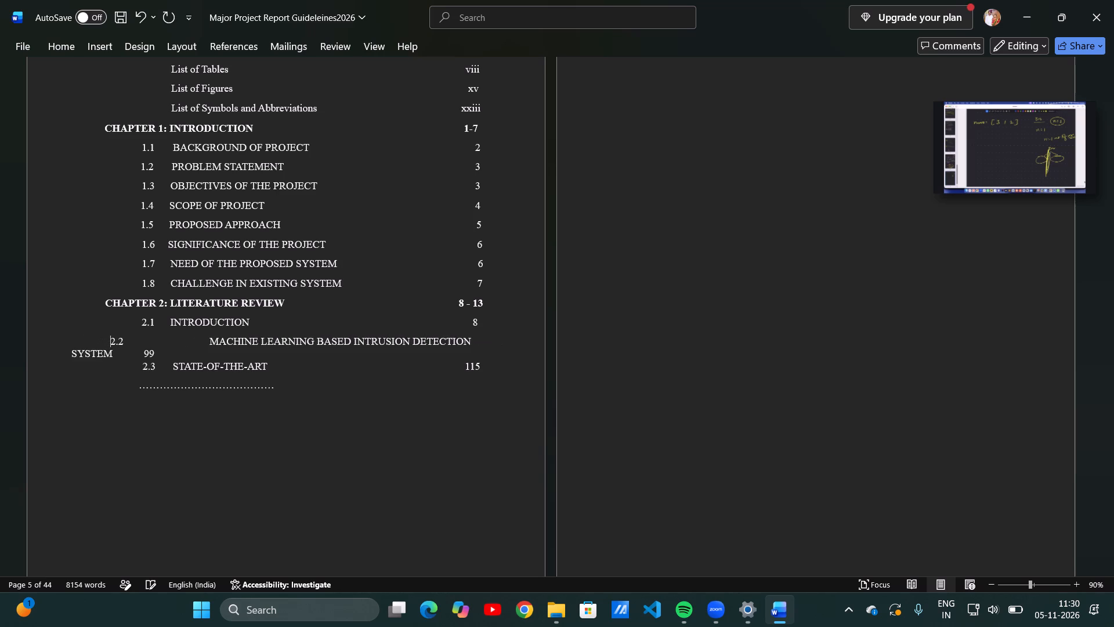
pyautogui.press('space')
pyautogui.press('space')
pyautogui.press('space')
pyautogui.press('space')
pyautogui.press('space')
pyautogui.press('space')
pyautogui.press('space')
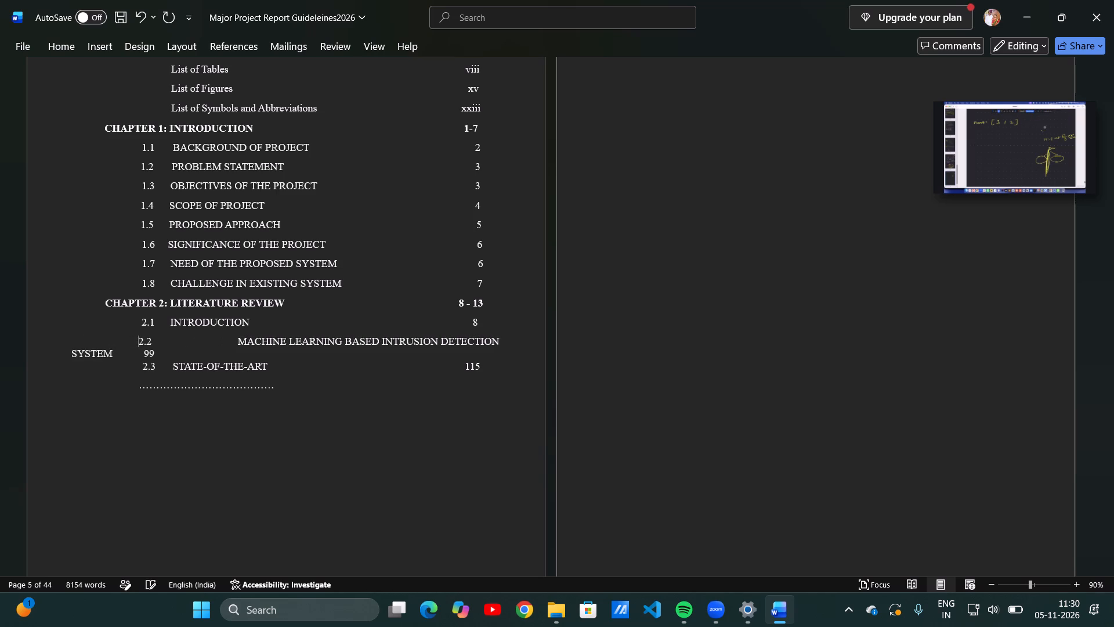
pyautogui.press('space')
pyautogui.press('space')
pyautogui.press('BackSpace')
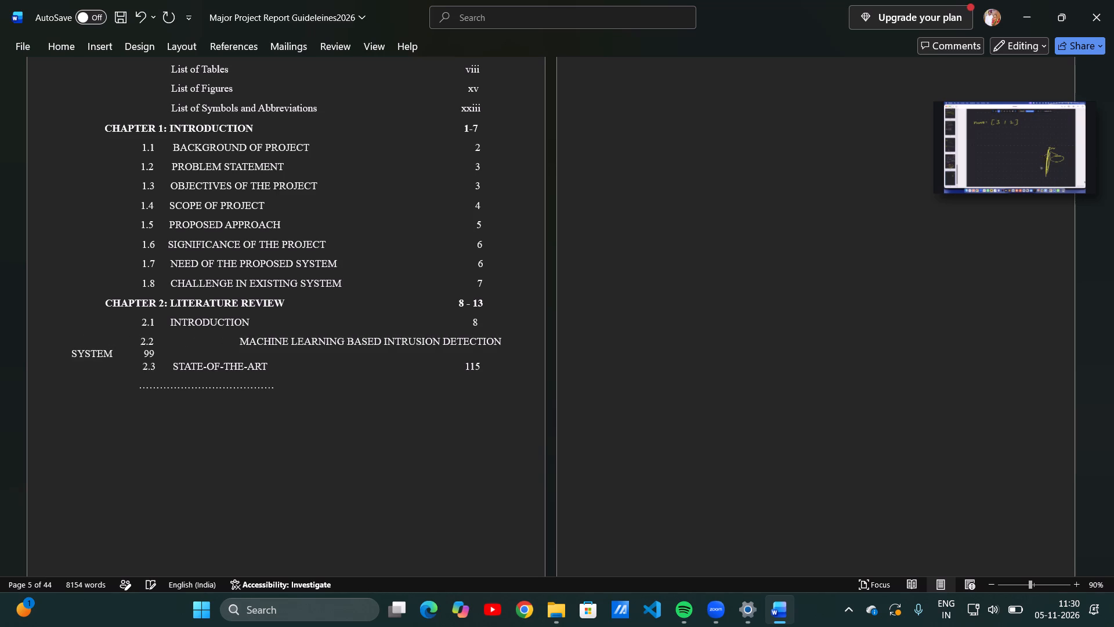
# Remove the excess spaces before the title of contents entry 2.2 so it lines up with the INTRODUCTION title above.
pyautogui.click(237, 339)
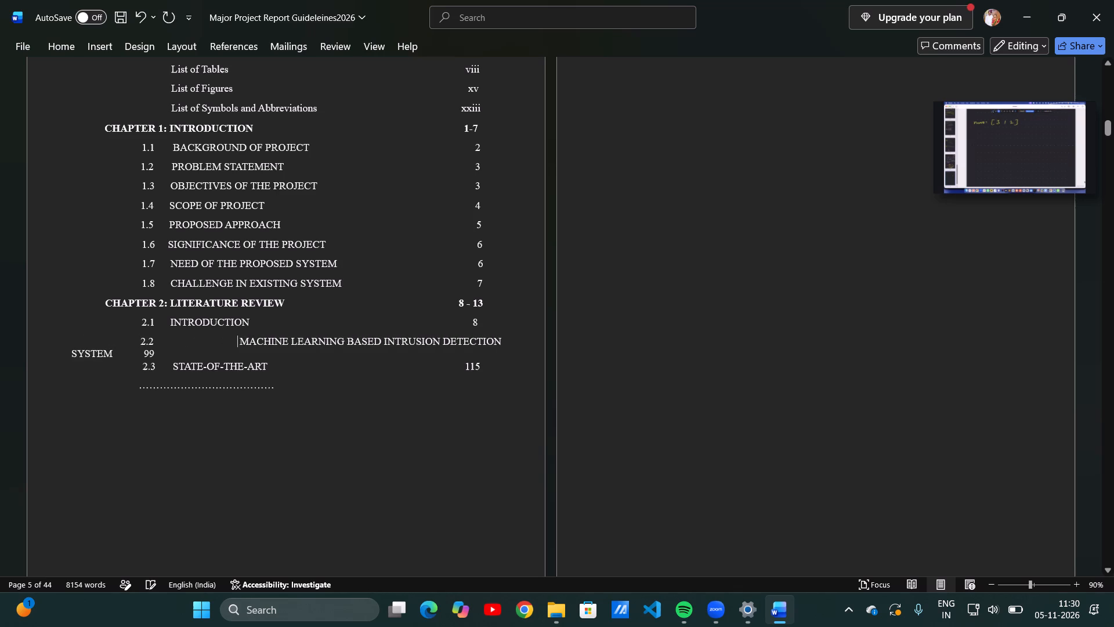
pyautogui.press('Left')
pyautogui.press('Left')
pyautogui.press('Right')
pyautogui.press('Right')
pyautogui.press('Right')
pyautogui.press('BackSpace')
pyautogui.press('BackSpace')
pyautogui.press('BackSpace')
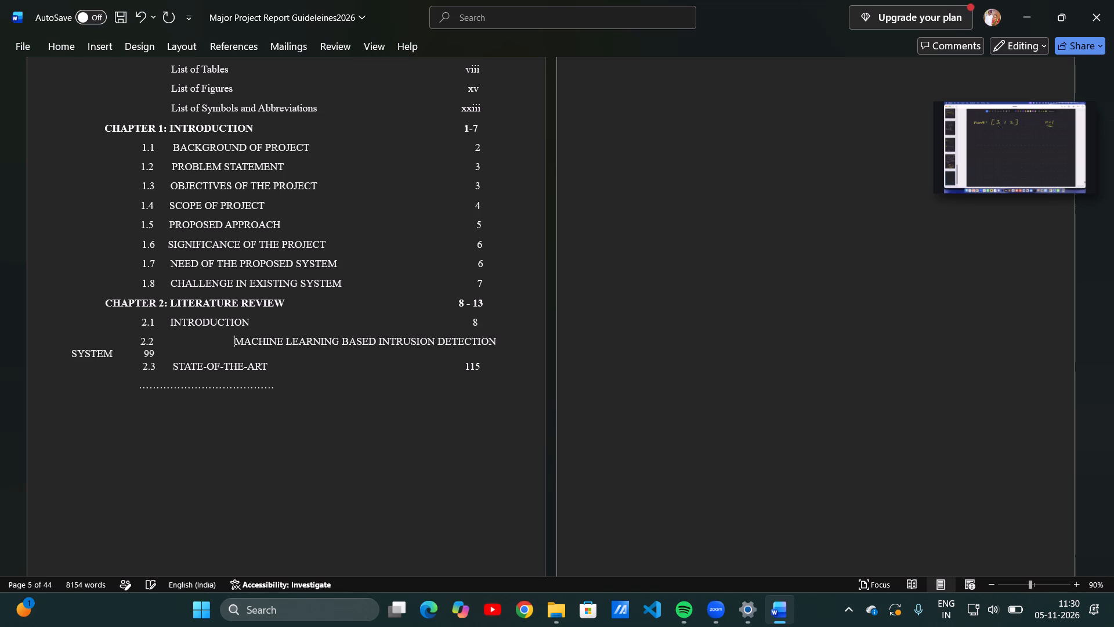
pyautogui.press('BackSpace')
pyautogui.press('BackSpace')
pyautogui.press('BackSpace')
pyautogui.press('BackSpace')
pyautogui.press('BackSpace')
pyautogui.press('BackSpace')
pyautogui.press('BackSpace')
pyautogui.press('BackSpace')
pyautogui.press('BackSpace')
pyautogui.press('BackSpace')
pyautogui.press('BackSpace')
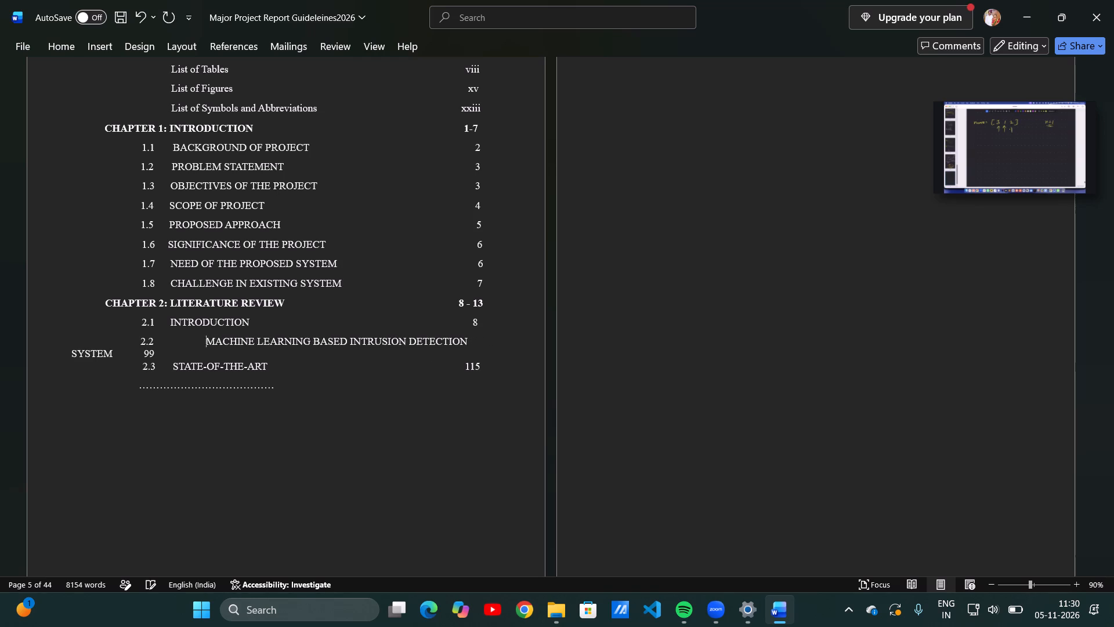
pyautogui.press('BackSpace')
pyautogui.press('BackSpace')
pyautogui.press('BackSpace')
pyautogui.press('BackSpace')
pyautogui.press('BackSpace')
pyautogui.press('BackSpace')
pyautogui.press('BackSpace')
pyautogui.press('BackSpace')
pyautogui.press('BackSpace')
pyautogui.press('BackSpace')
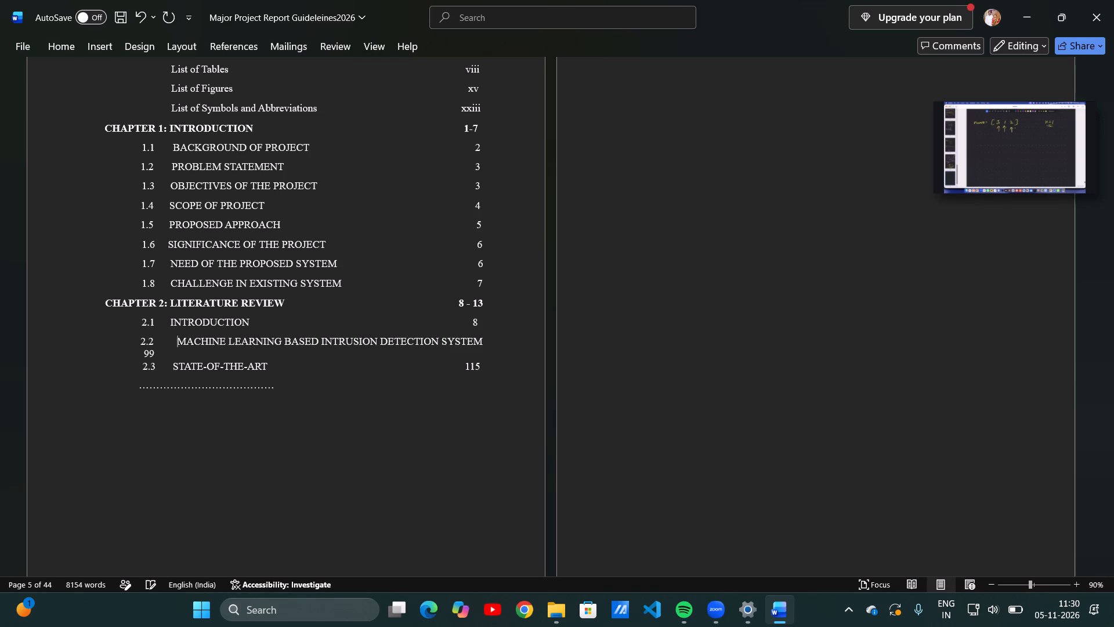
pyautogui.press('BackSpace')
pyautogui.press('BackSpace')
pyautogui.press('BackSpace')
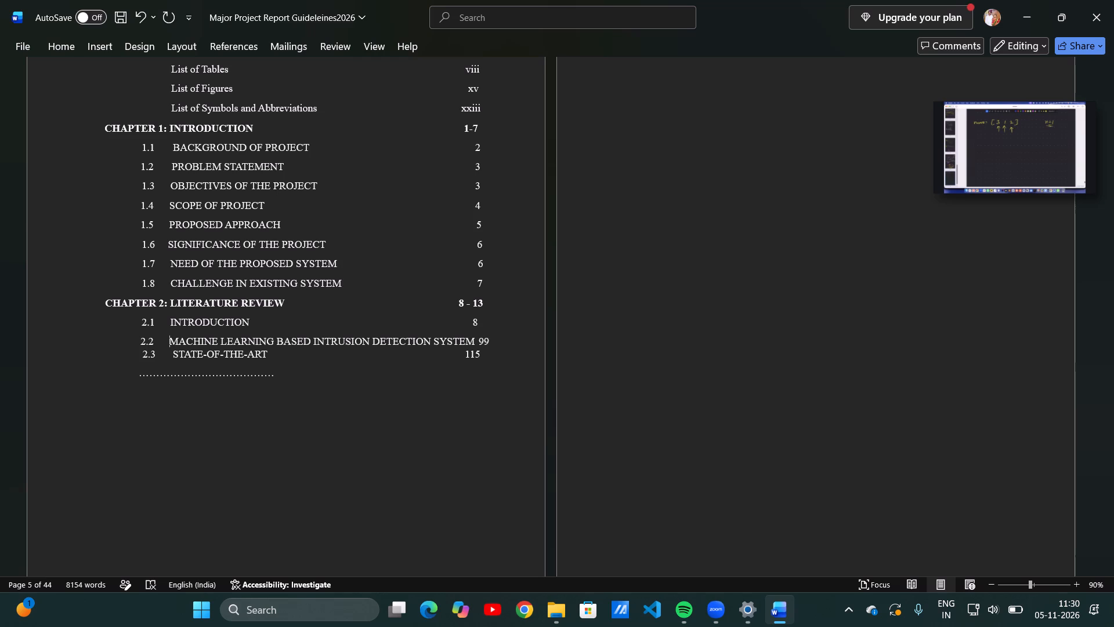
# Break the title of contents entry 2.2 before SYSTEM and indent that word with spaces to line up beneath MACHINE.
pyautogui.click(432, 336)
pyautogui.press('Return')
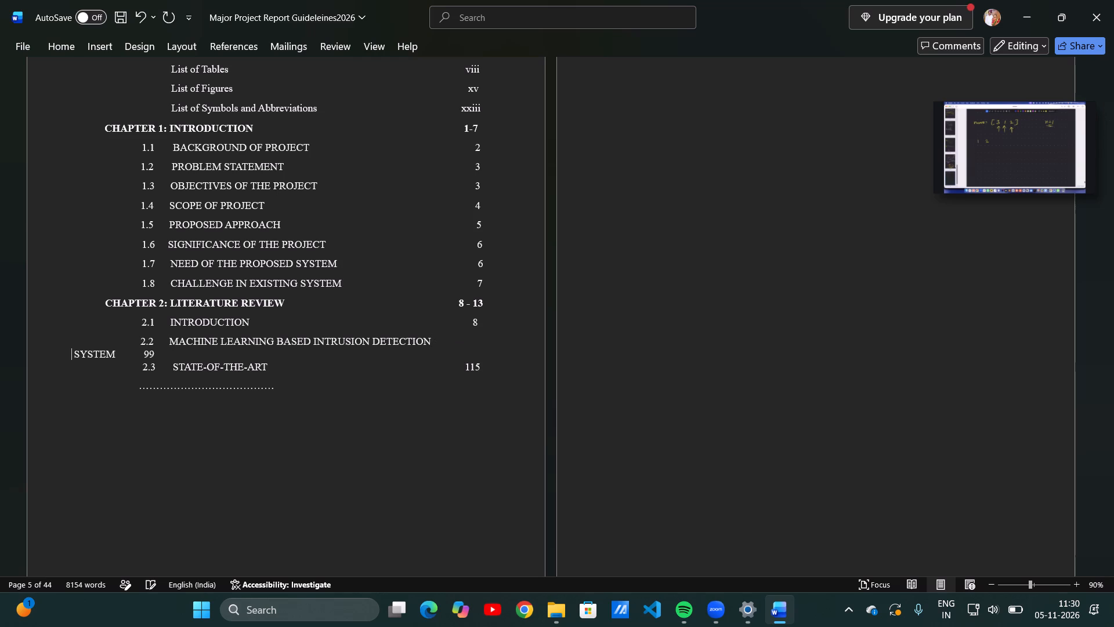
pyautogui.press('space')
pyautogui.press('space')
pyautogui.press('space')
pyautogui.press('space')
pyautogui.press('space')
pyautogui.press('space')
pyautogui.press('space')
pyautogui.press('space')
pyautogui.press('space')
pyautogui.press('space')
pyautogui.press('space')
pyautogui.press('space')
pyautogui.press('space')
pyautogui.press('space')
pyautogui.press('space')
pyautogui.press('space')
pyautogui.press('space')
pyautogui.press('space')
pyautogui.press('space')
pyautogui.press('space')
pyautogui.press('space')
pyautogui.press('space')
pyautogui.press('space')
pyautogui.press('space')
pyautogui.press('space')
pyautogui.press('space')
pyautogui.press('space')
pyautogui.press('space')
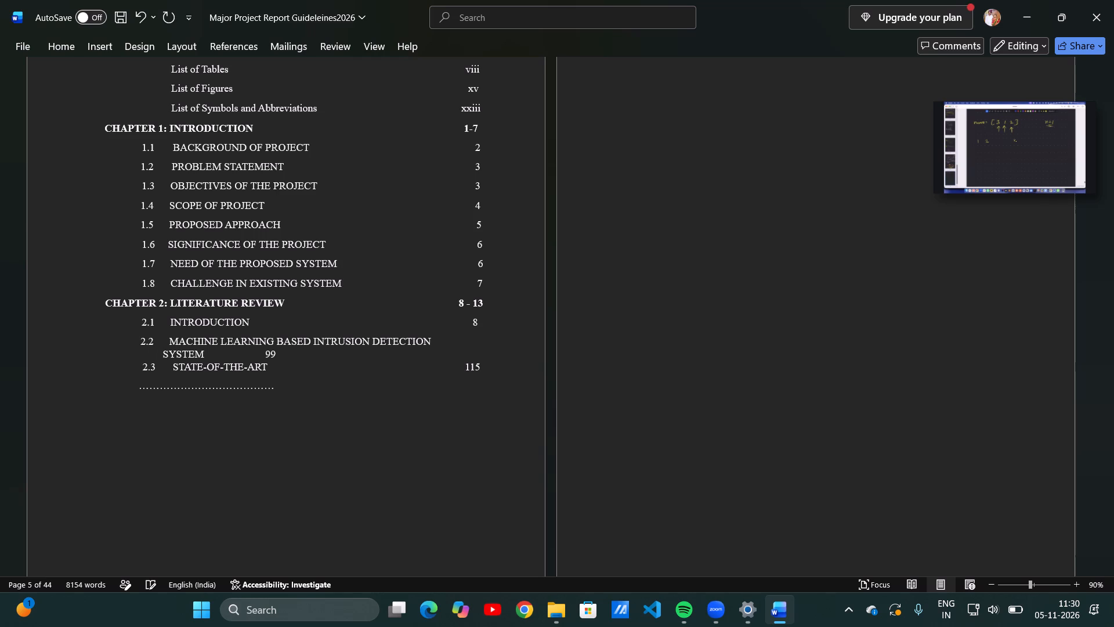
pyautogui.press('space')
pyautogui.press('space')
pyautogui.press('space')
pyautogui.press('BackSpace')
# Replace the page number after SYSTEM with 8 at the end of entry 2.2's first line, spaced to line up with the page number above.
pyautogui.click(277, 356)
pyautogui.press('BackSpace')
pyautogui.press('BackSpace')
pyautogui.press('BackSpace')
pyautogui.click(476, 336)
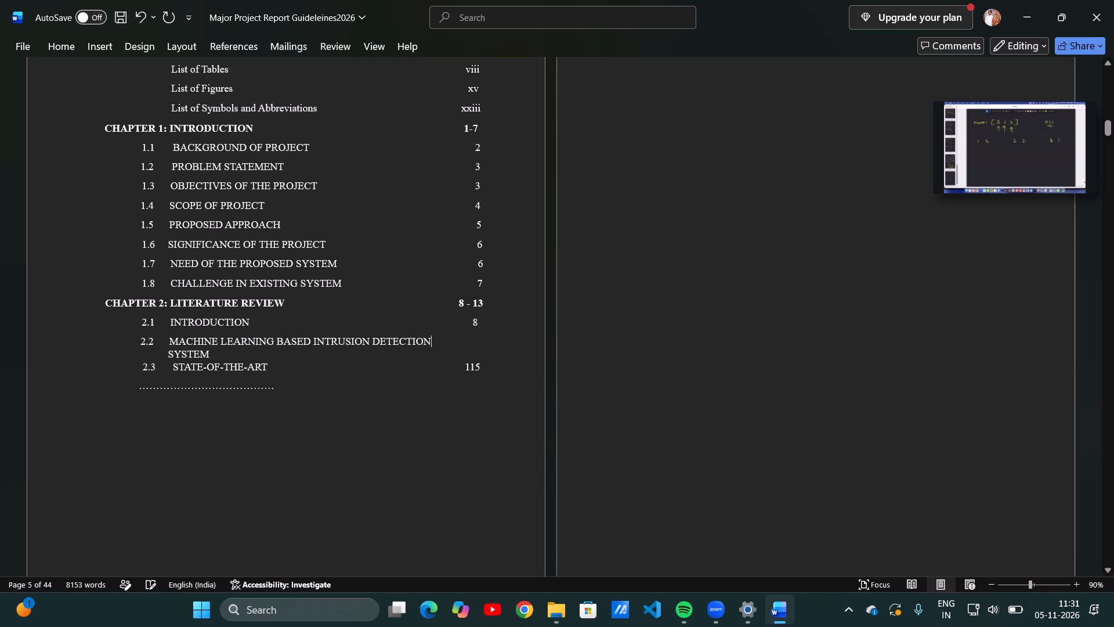
pyautogui.press('space')
pyautogui.press('space')
pyautogui.press('space')
pyautogui.press('space')
pyautogui.press('space')
pyautogui.press('space')
pyautogui.press('space')
pyautogui.press('space')
pyautogui.press('space')
pyautogui.press('space')
pyautogui.press('space')
pyautogui.press('space')
pyautogui.press('space')
pyautogui.press('space')
pyautogui.press('space')
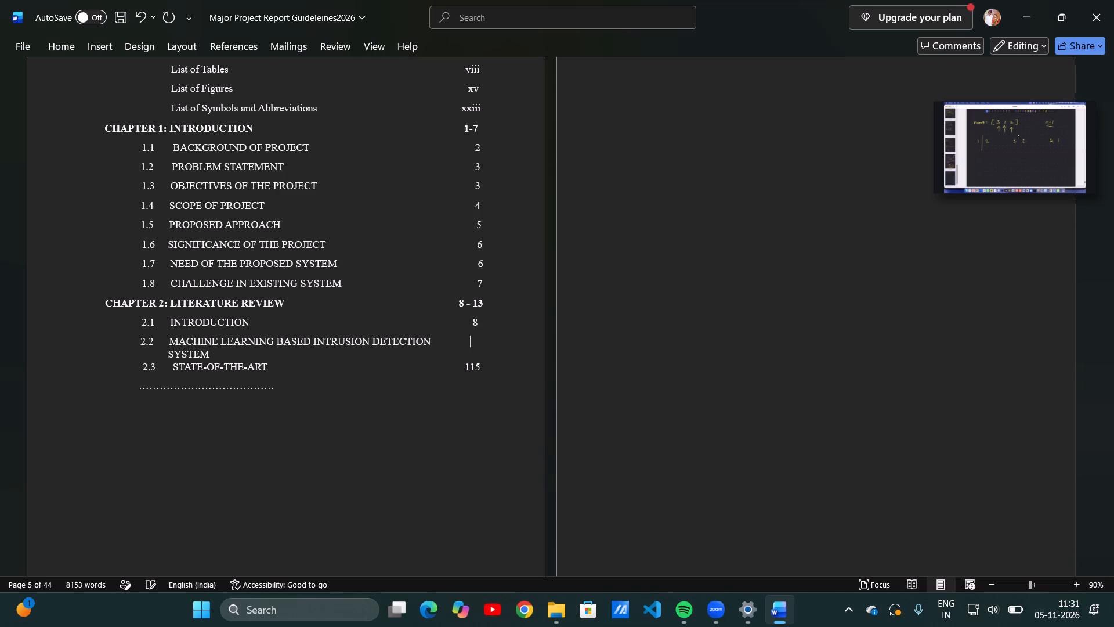
pyautogui.press('space')
pyautogui.press('8')
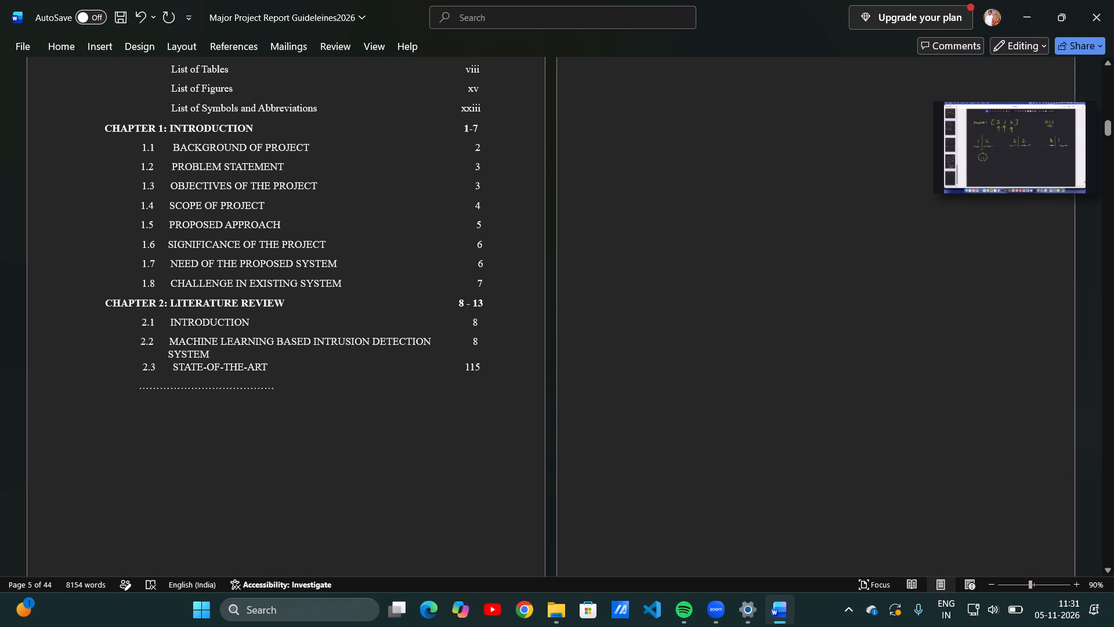
# Replace the title of contents entry 2.3 with "ROLE OF LARGE LANGUAGE MODELS IN CYBERSECURITY", separated from its number by four spaces.
pyautogui.click(267, 367)
pyautogui.press('BackSpace')
pyautogui.press('BackSpace')
pyautogui.press('BackSpace')
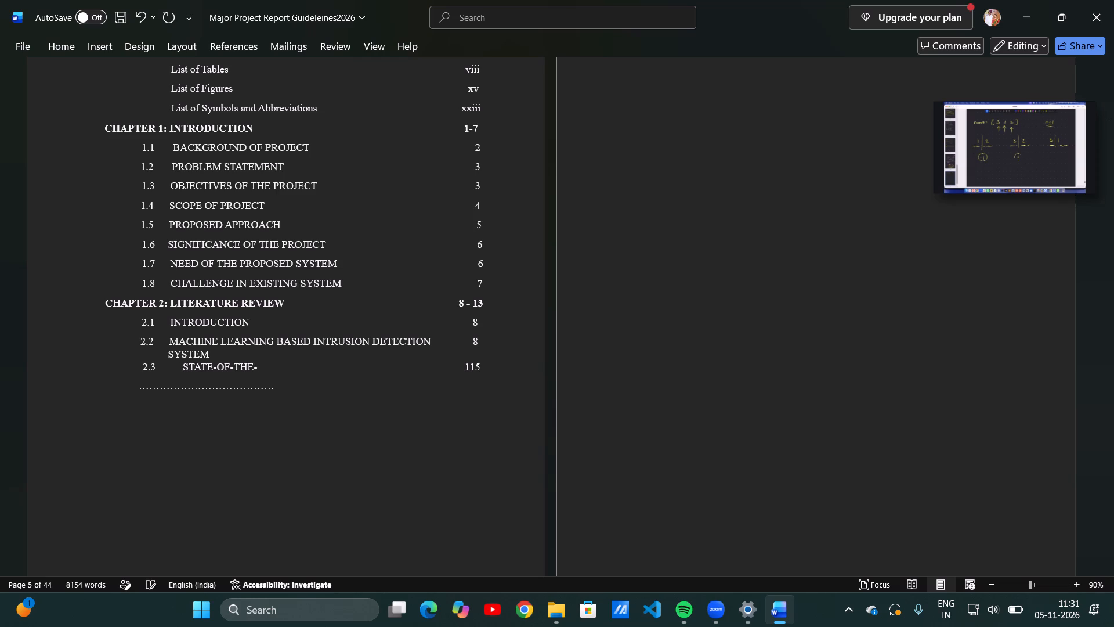
pyautogui.press('BackSpace')
pyautogui.press('BackSpace')
pyautogui.press('BackSpace')
pyautogui.press('BackSpace')
pyautogui.press('BackSpace')
pyautogui.press('BackSpace')
pyautogui.press('BackSpace')
pyautogui.press('BackSpace')
pyautogui.press('BackSpace')
pyautogui.press('BackSpace')
pyautogui.press('BackSpace')
pyautogui.press('BackSpace')
pyautogui.press('BackSpace')
pyautogui.press('BackSpace')
pyautogui.press('space')
pyautogui.press('space')
pyautogui.press('space')
pyautogui.press('space')
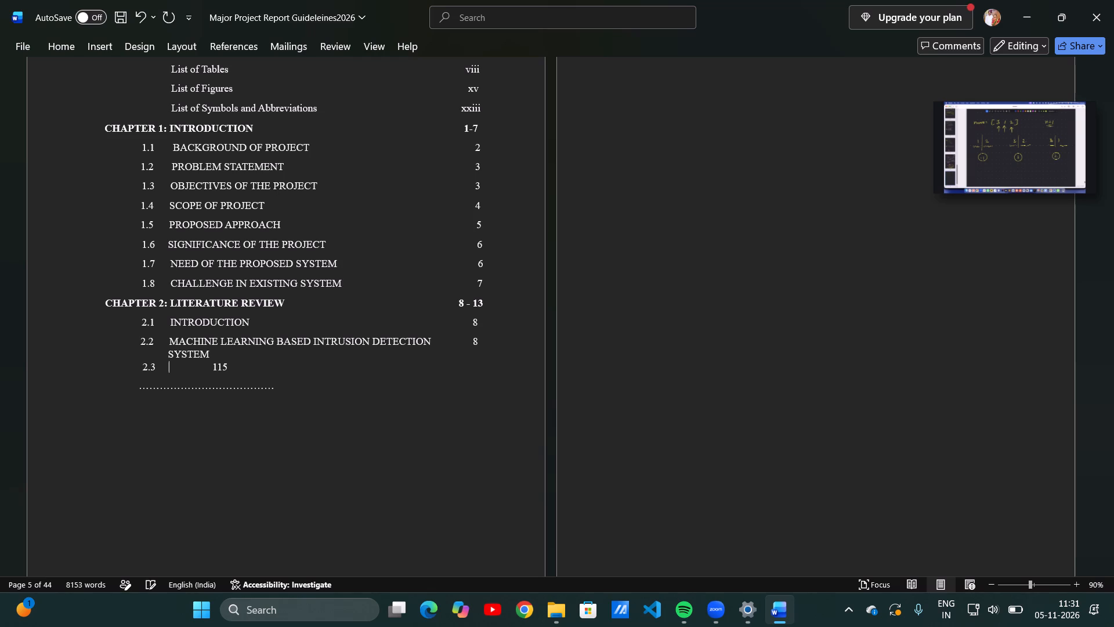
pyautogui.write('ROL')
pyautogui.press('space')
pyautogui.press('BackSpace')
pyautogui.write('E OF LARGE LANGUAGE')
pyautogui.press('space')
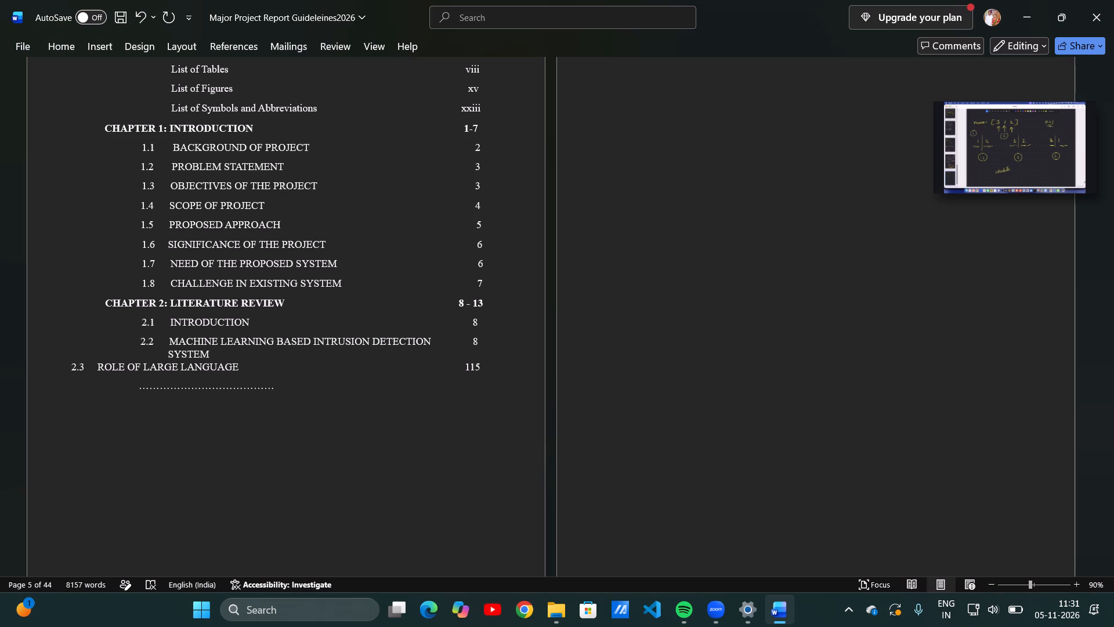
pyautogui.write('MODELS IN CYBER')
pyautogui.write('SEC')
pyautogui.write('URITY')
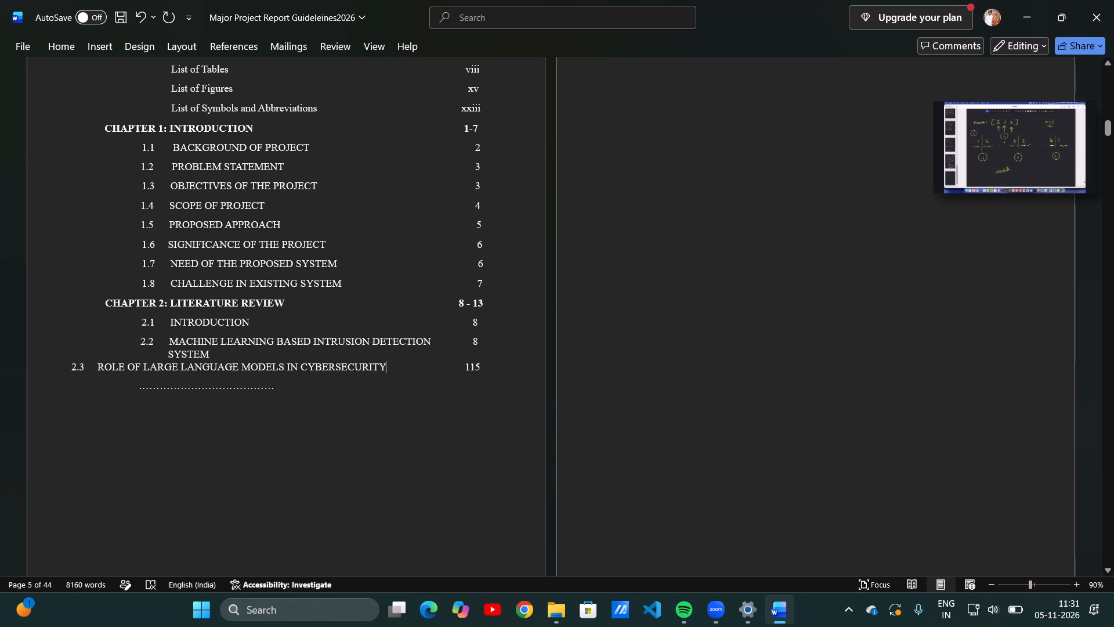
# Indent contents entry 2.3 with spaces so its number lines up with the number 2.2 above.
pyautogui.click(73, 365)
pyautogui.press('space')
pyautogui.press('space')
pyautogui.press('space')
pyautogui.press('space')
pyautogui.press('space')
pyautogui.press('space')
pyautogui.press('space')
pyautogui.press('space')
pyautogui.press('space')
pyautogui.press('space')
pyautogui.press('space')
pyautogui.press('space')
pyautogui.press('space')
pyautogui.press('space')
pyautogui.press('space')
pyautogui.press('space')
pyautogui.press('space')
pyautogui.press('space')
pyautogui.press('space')
pyautogui.press('space')
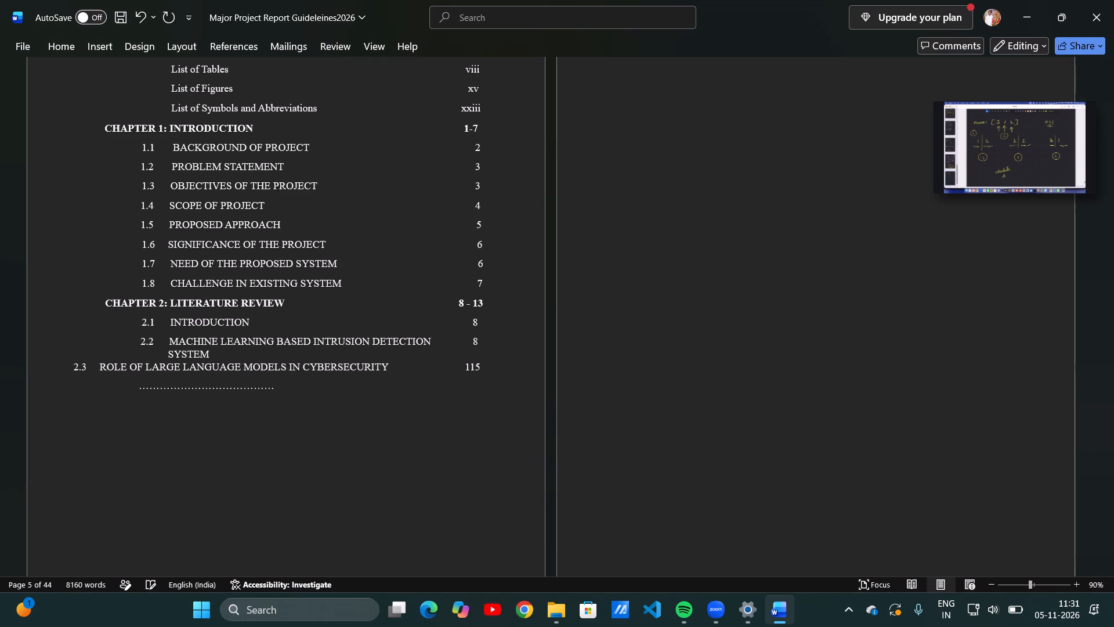
pyautogui.press('space')
pyautogui.press('space')
pyautogui.press('space')
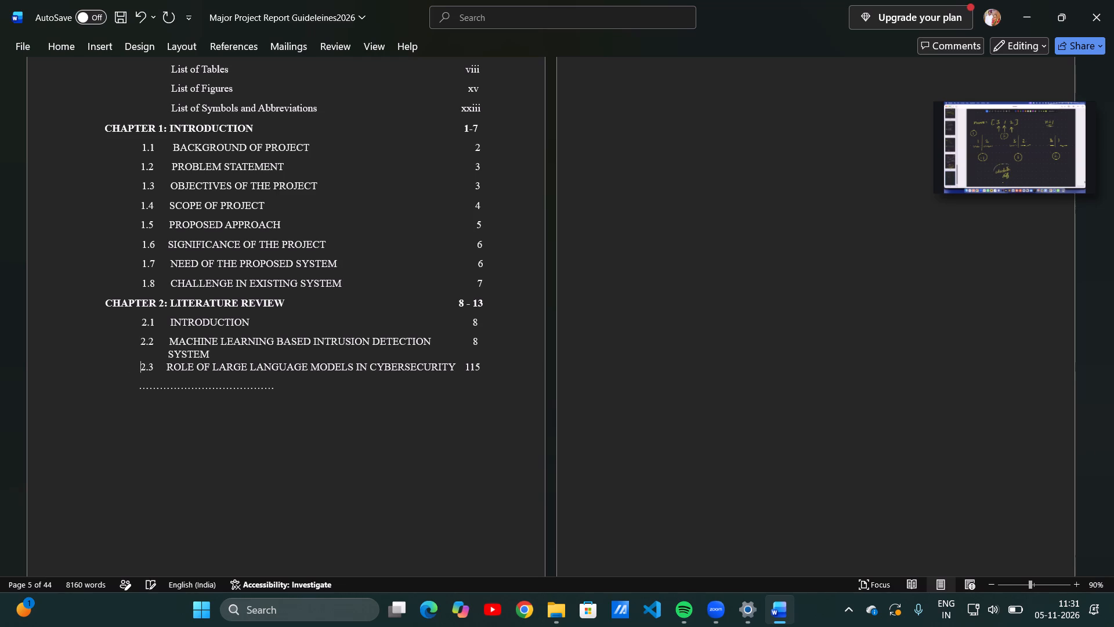
pyautogui.press('space')
pyautogui.press('BackSpace')
# Add a new contents line numbered 2.4 below entry 2.3, indented with spaces to line up with the number 2.3.
pyautogui.click(483, 366)
pyautogui.press('Return')
pyautogui.press('space')
pyautogui.press('space')
pyautogui.press('space')
pyautogui.press('space')
pyautogui.press('space')
pyautogui.press('space')
pyautogui.press('space')
pyautogui.press('space')
pyautogui.press('space')
pyautogui.press('space')
pyautogui.press('space')
pyautogui.press('space')
pyautogui.press('space')
pyautogui.press('space')
pyautogui.press('space')
pyautogui.press('space')
pyautogui.press('space')
pyautogui.press('space')
pyautogui.press('space')
pyautogui.press('space')
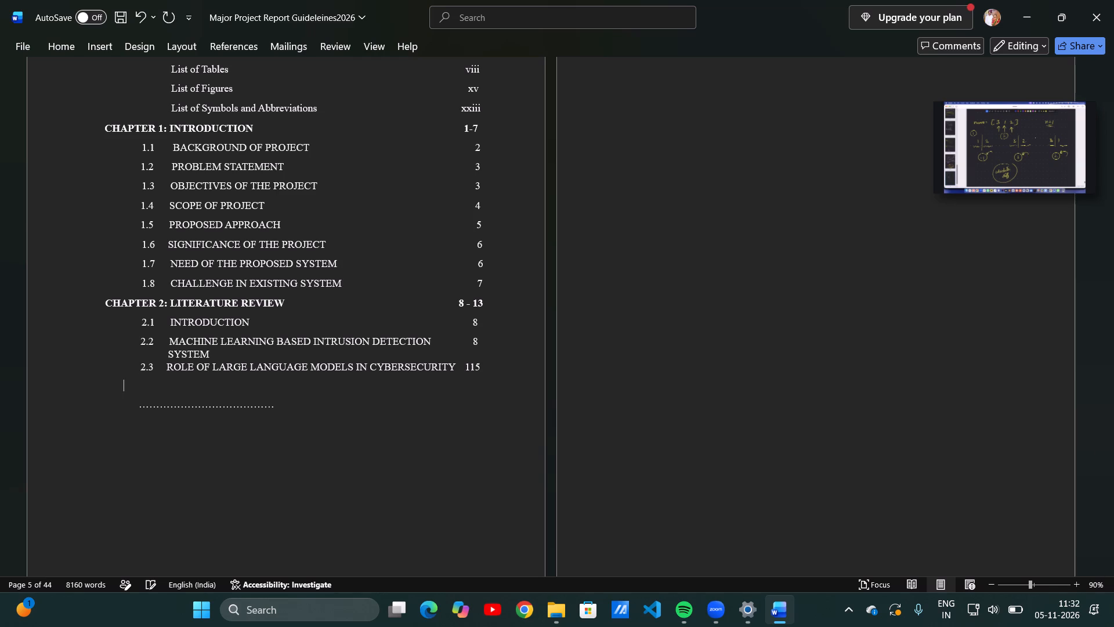
pyautogui.press('space')
pyautogui.press('space')
pyautogui.press('space')
pyautogui.press('space')
pyautogui.press('space')
pyautogui.press('space')
pyautogui.press('space')
pyautogui.write('2.4')
pyautogui.press('Left')
pyautogui.press('Left')
pyautogui.press('Left')
pyautogui.press('BackSpace')
# Enter "AGENTIC ARTIFICIAL INTELLIGENCE AND MULTIAGENT SYSTEM" as the title of contents entry 2.4, five spaces after its number.
pyautogui.press('Right')
pyautogui.press('Right')
pyautogui.press('Right')
pyautogui.press('space')
pyautogui.press('space')
pyautogui.press('space')
pyautogui.press('space')
pyautogui.press('space')
pyautogui.press('space')
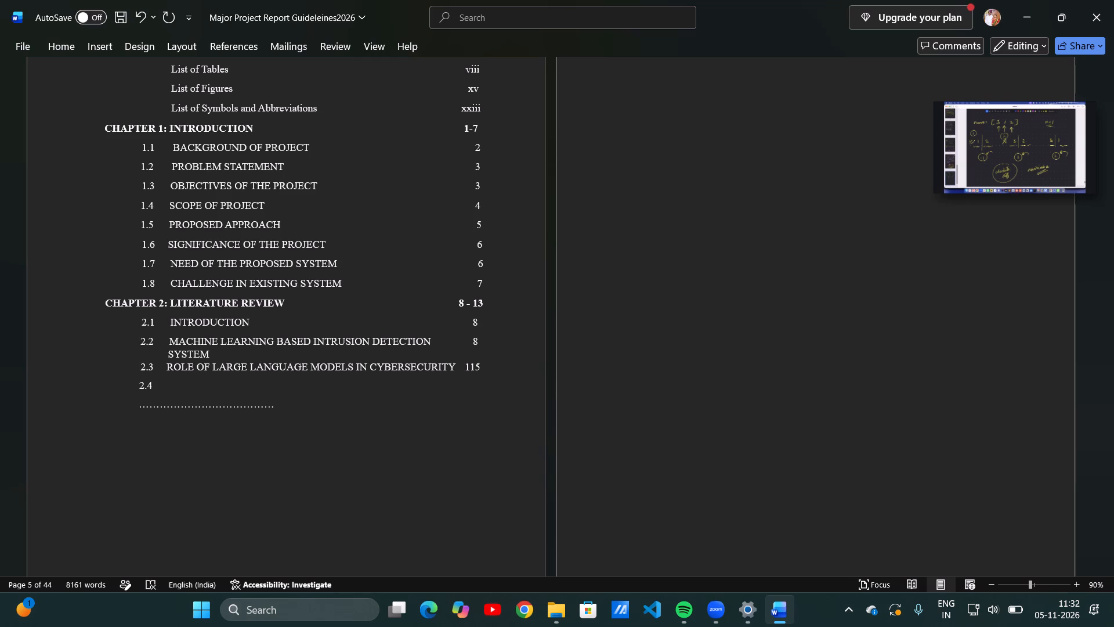
pyautogui.press('BackSpace')
pyautogui.write('AGENTIC ARTIFICA')
pyautogui.press('BackSpace')
pyautogui.write('IAL')
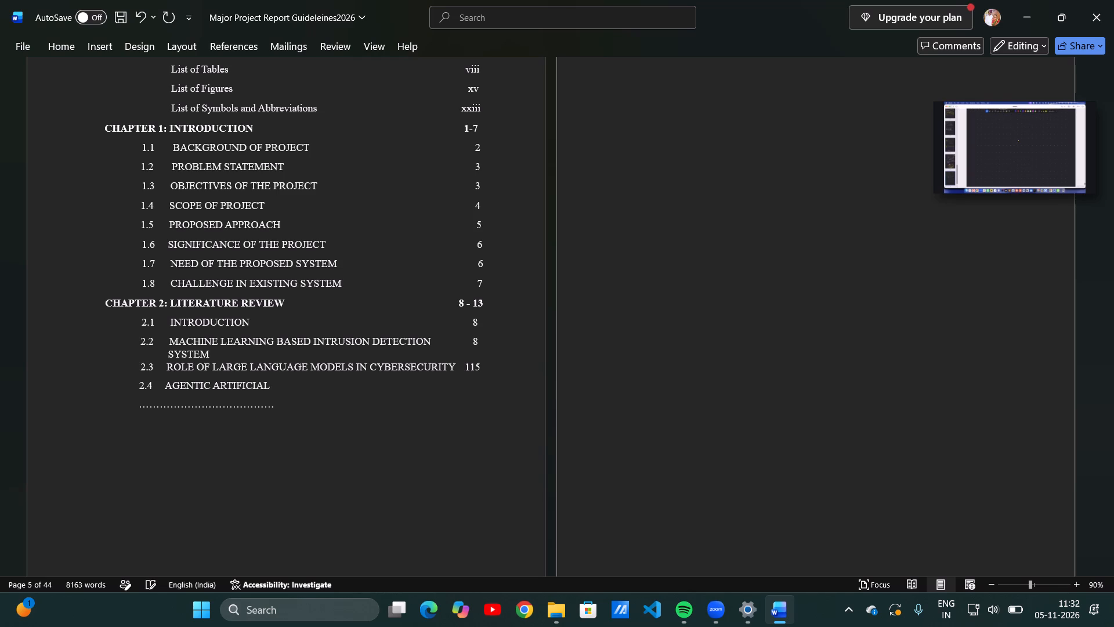
pyautogui.press('space')
pyautogui.write('INTELLIGENCE')
pyautogui.press('space')
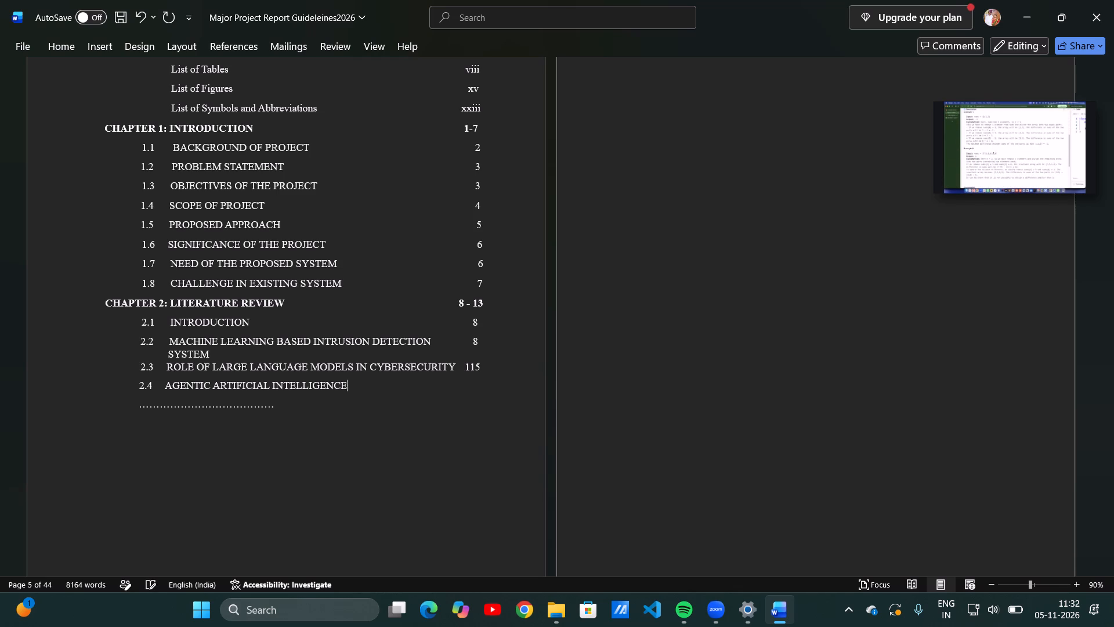
pyautogui.write('AND MULTIAGENT')
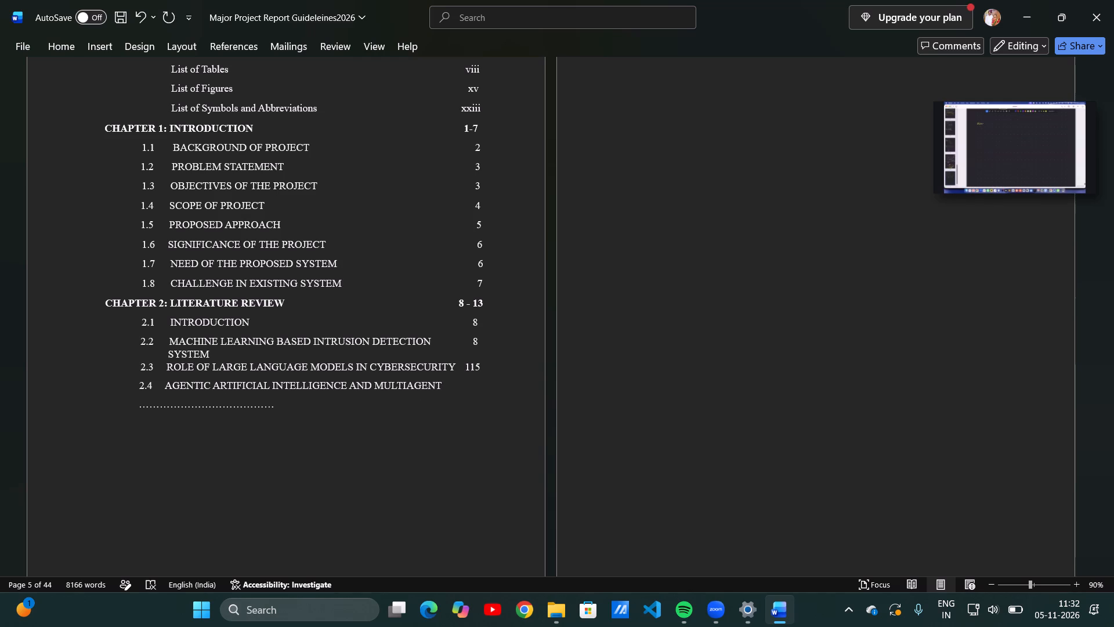
pyautogui.press('space')
pyautogui.write('SYSTEM')
# Break the title of contents entry 2.4 before SYSTEM and indent that word with spaces to line up beneath AGENTIC.
pyautogui.click(446, 384)
pyautogui.press('Return')
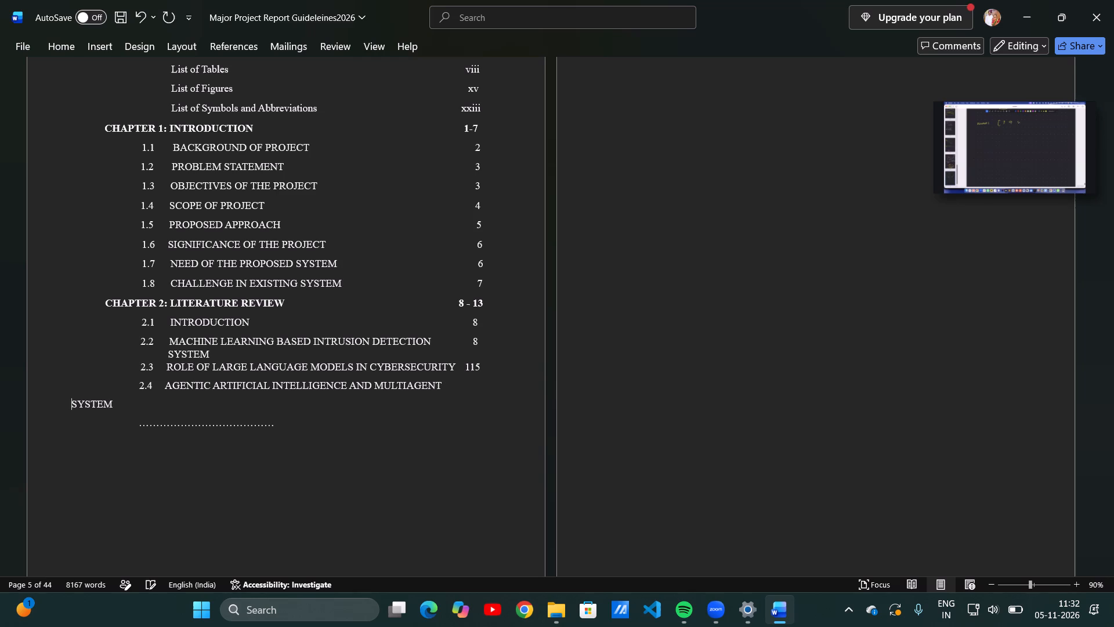
pyautogui.press('space')
pyautogui.press('space')
pyautogui.press('space')
pyautogui.press('space')
pyautogui.press('space')
pyautogui.press('space')
pyautogui.press('space')
pyautogui.press('space')
pyautogui.press('space')
pyautogui.press('space')
pyautogui.press('space')
pyautogui.press('space')
pyautogui.press('space')
pyautogui.press('space')
pyautogui.press('space')
pyautogui.press('space')
pyautogui.press('space')
pyautogui.press('space')
pyautogui.press('space')
pyautogui.press('space')
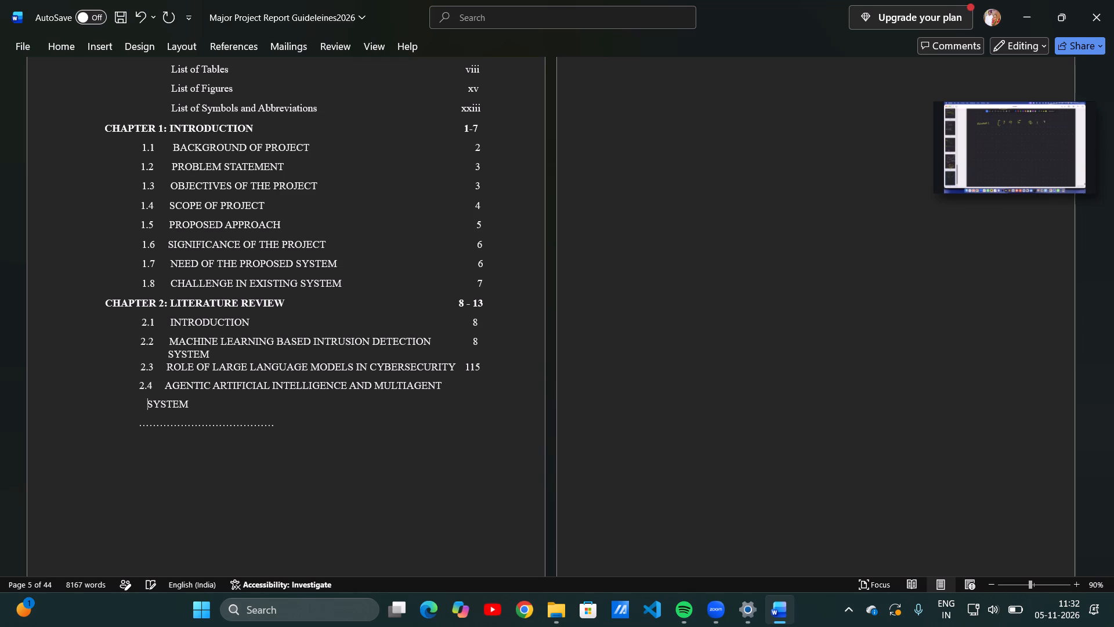
pyautogui.press('space')
pyautogui.press('space')
pyautogui.press('space')
pyautogui.press('space')
pyautogui.press('space')
pyautogui.press('space')
pyautogui.press('space')
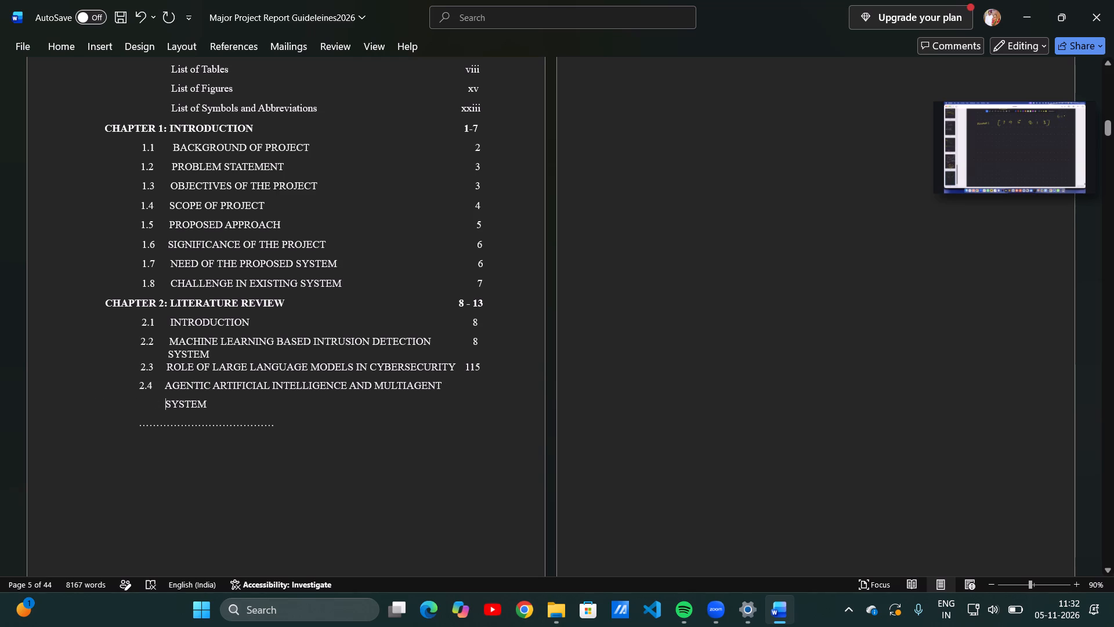
# Pad the first line of contents entry 2.4 after MULTIAGENT with spaces out to the page number column.
pyautogui.click(466, 385)
pyautogui.press('space')
pyautogui.press('space')
pyautogui.press('space')
pyautogui.press('space')
pyautogui.press('space')
pyautogui.press('space')
pyautogui.press('space')
pyautogui.press('space')
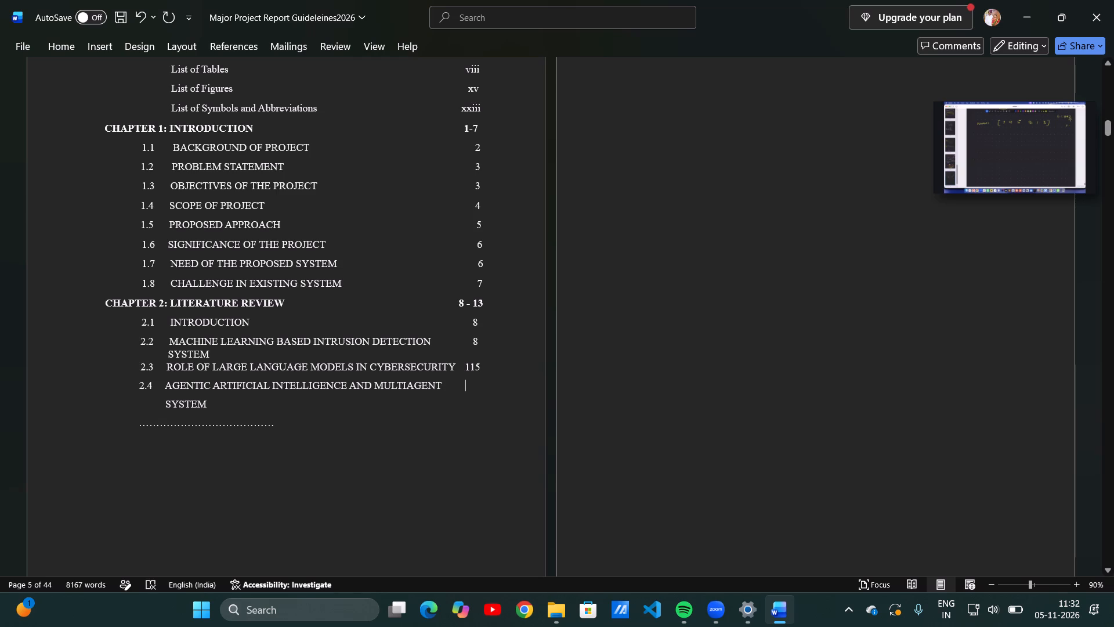
# Replace the page number of contents entry 2.3 with 9, spaced to line up with the page number above.
pyautogui.click(482, 366)
pyautogui.press('BackSpace')
pyautogui.press('BackSpace')
pyautogui.press('BackSpace')
pyautogui.press('BackSpace')
pyautogui.press('9')
pyautogui.press('Left')
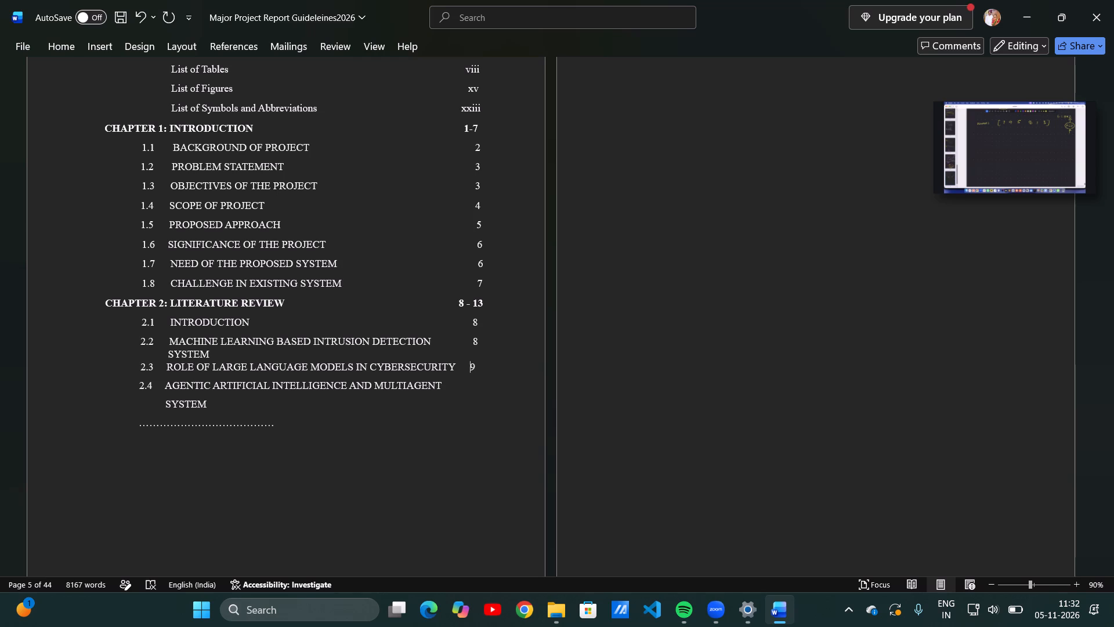
pyautogui.press('space')
# Add page number 10 at the end of contents entry 2.4's first line, with two more spaces before it.
pyautogui.press('Down')
pyautogui.press('space')
pyautogui.press('space')
pyautogui.write('10')
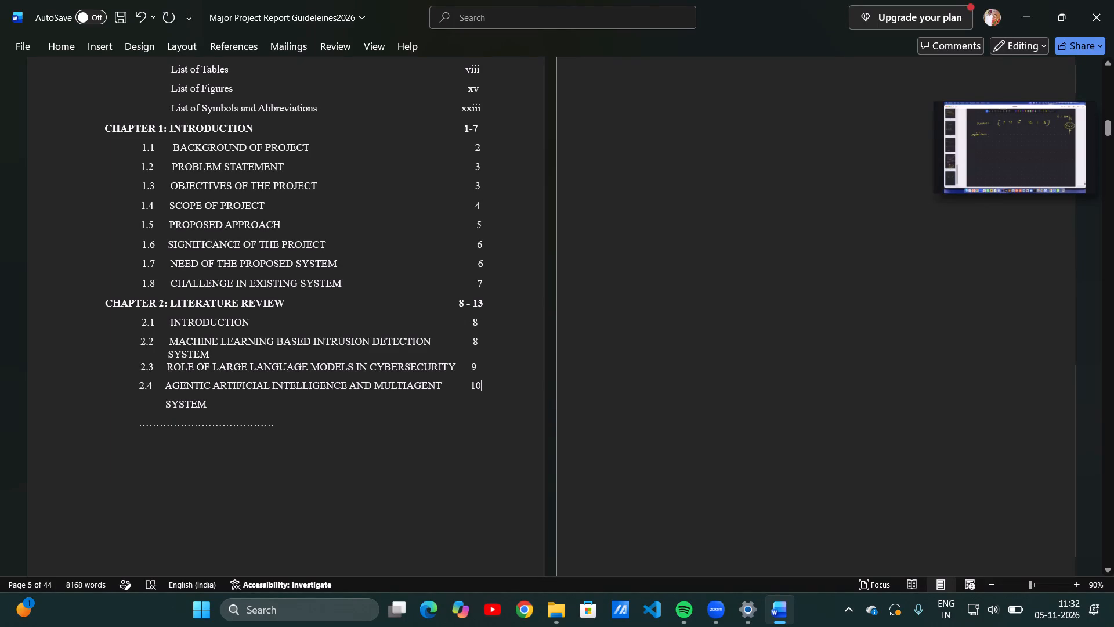
# Add a contents line numbered 2.5 below SYSTEM, indented to line up with 2.4 and followed by four spaces.
pyautogui.click(208, 405)
pyautogui.press('Return')
pyautogui.press('space')
pyautogui.press('space')
pyautogui.press('space')
pyautogui.press('space')
pyautogui.press('space')
pyautogui.press('space')
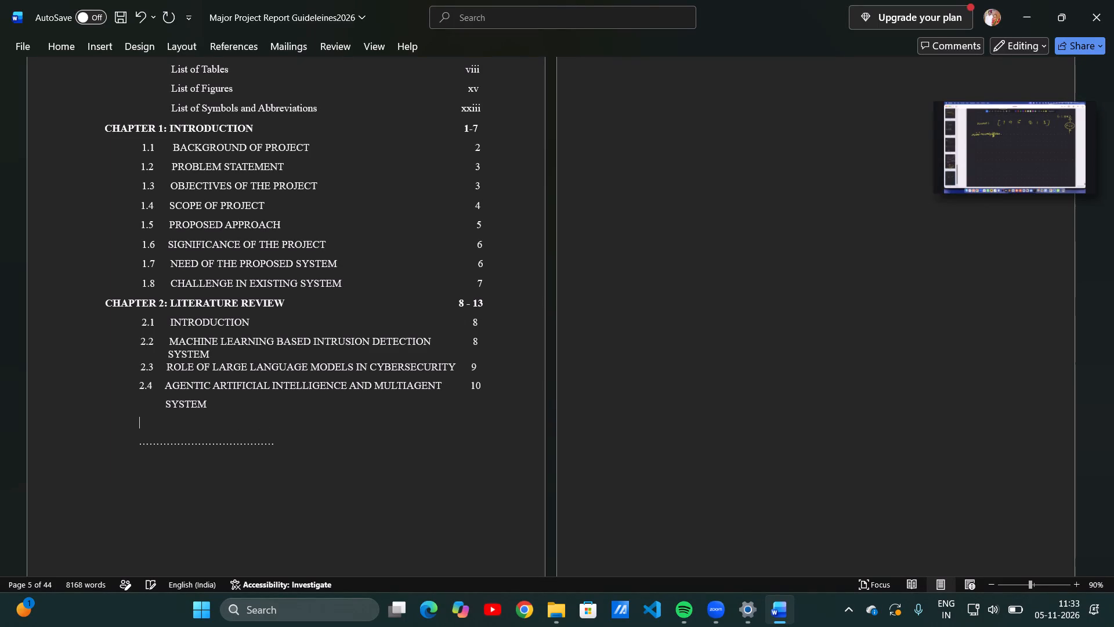
pyautogui.press('BackSpace')
pyautogui.write('2.5')
pyautogui.press('space')
pyautogui.press('space')
pyautogui.press('space')
pyautogui.press('space')
pyautogui.press('Left')
pyautogui.press('Left')
pyautogui.press('Left')
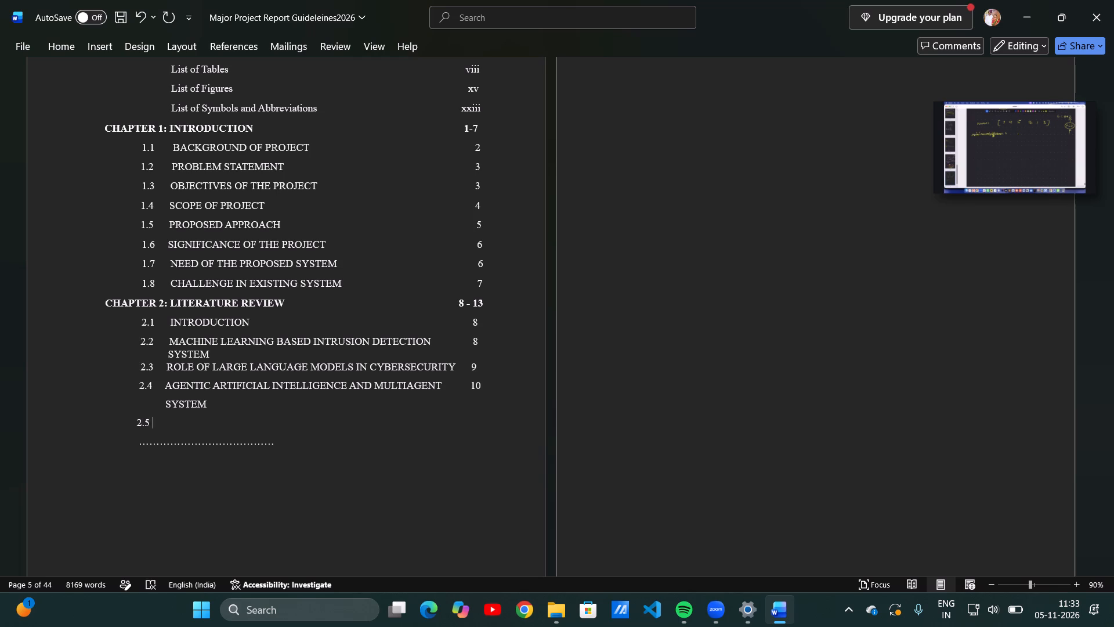
pyautogui.press('Left')
pyautogui.press('Left')
pyautogui.press('Left')
pyautogui.press('Left')
pyautogui.press('space')
# Enter "AUTOMATED CYBER DEFENCE AND INCIDENT RESPONSE" as the title of contents entry 2.5.
pyautogui.press('Right')
pyautogui.press('Right')
pyautogui.press('Right')
pyautogui.press('Right')
pyautogui.press('Right')
pyautogui.press('Right')
pyautogui.press('Right')
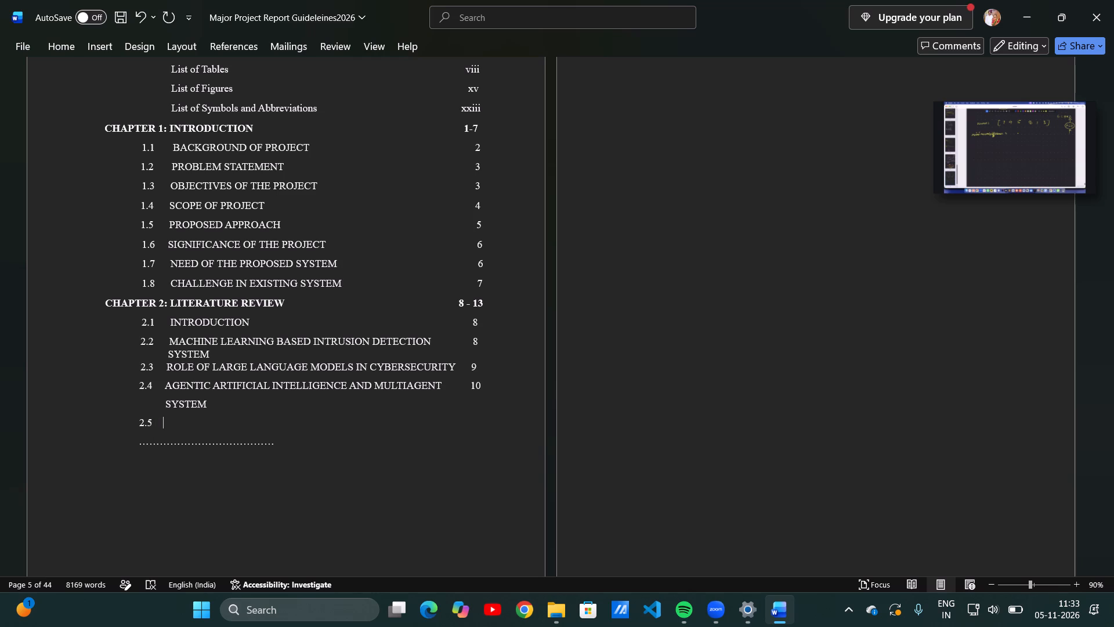
pyautogui.press('Right')
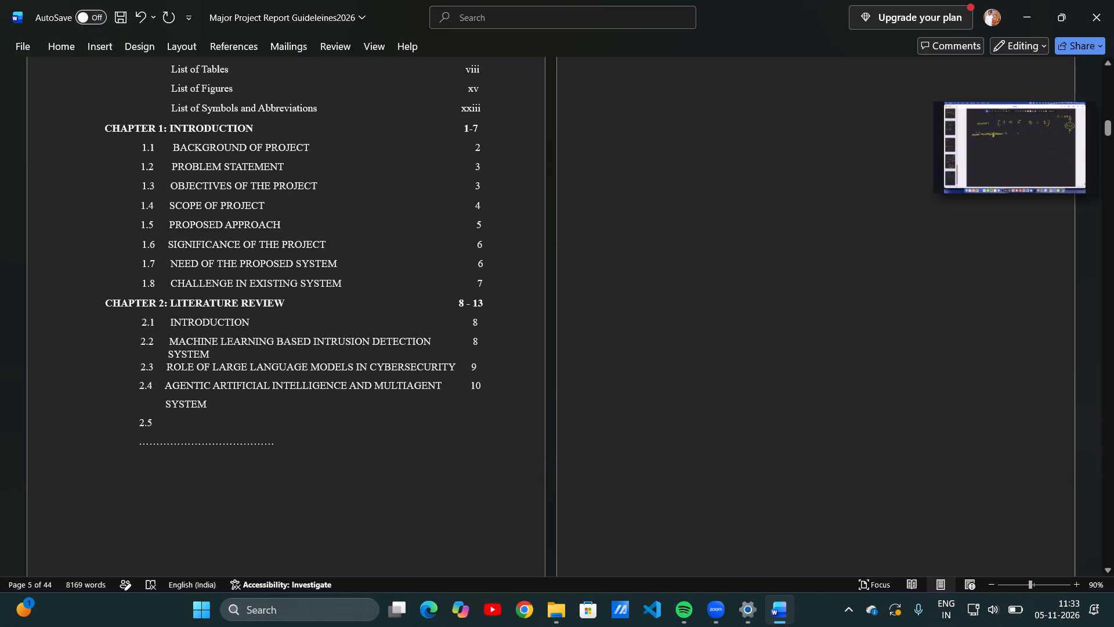
pyautogui.click(164, 420)
pyautogui.write('AUTOMATED CYBER')
pyautogui.press('space')
pyautogui.write('FE')
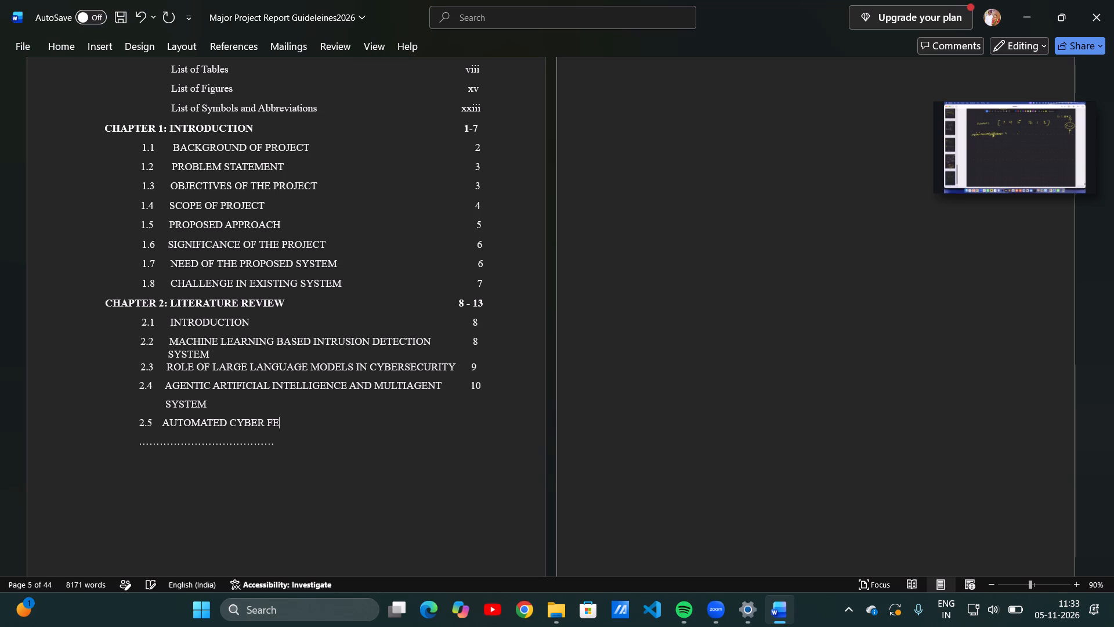
pyautogui.press('BackSpace')
pyautogui.press('BackSpace')
pyautogui.write('DEFENCE AND INCIDENT')
pyautogui.press('space')
pyautogui.write('RESPONSE')
# Add page number 11 at the end of contents entry 2.5, spaced to line up with the page number above.
pyautogui.press('space')
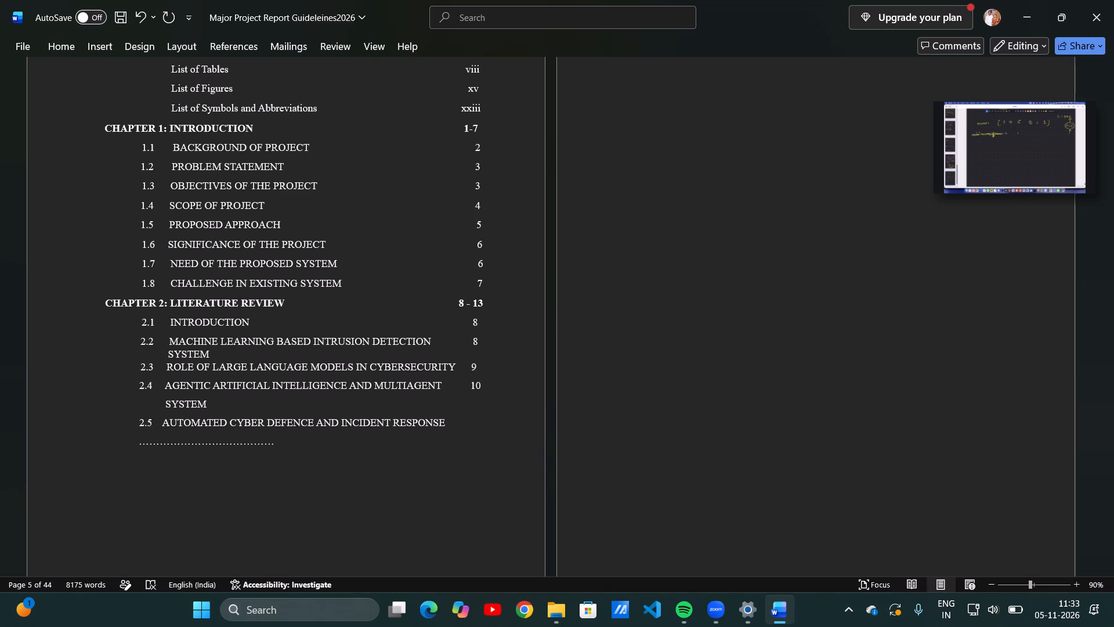
pyautogui.press('space')
pyautogui.press('space')
pyautogui.press('space')
pyautogui.press('space')
pyautogui.press('space')
pyautogui.press('space')
pyautogui.press('space')
pyautogui.press('space')
pyautogui.press('space')
pyautogui.press('space')
pyautogui.press('BackSpace')
pyautogui.write('11')
# Add a contents line numbered 2.6 below entry 2.5, indented to line up with it and followed by four spaces.
pyautogui.press('Return')
pyautogui.press('space')
pyautogui.press('space')
pyautogui.press('space')
pyautogui.press('space')
pyautogui.press('space')
pyautogui.press('space')
pyautogui.press('space')
pyautogui.press('space')
pyautogui.press('space')
pyautogui.press('space')
pyautogui.press('space')
pyautogui.press('space')
pyautogui.press('space')
pyautogui.press('space')
pyautogui.press('space')
pyautogui.press('space')
pyautogui.press('space')
pyautogui.press('space')
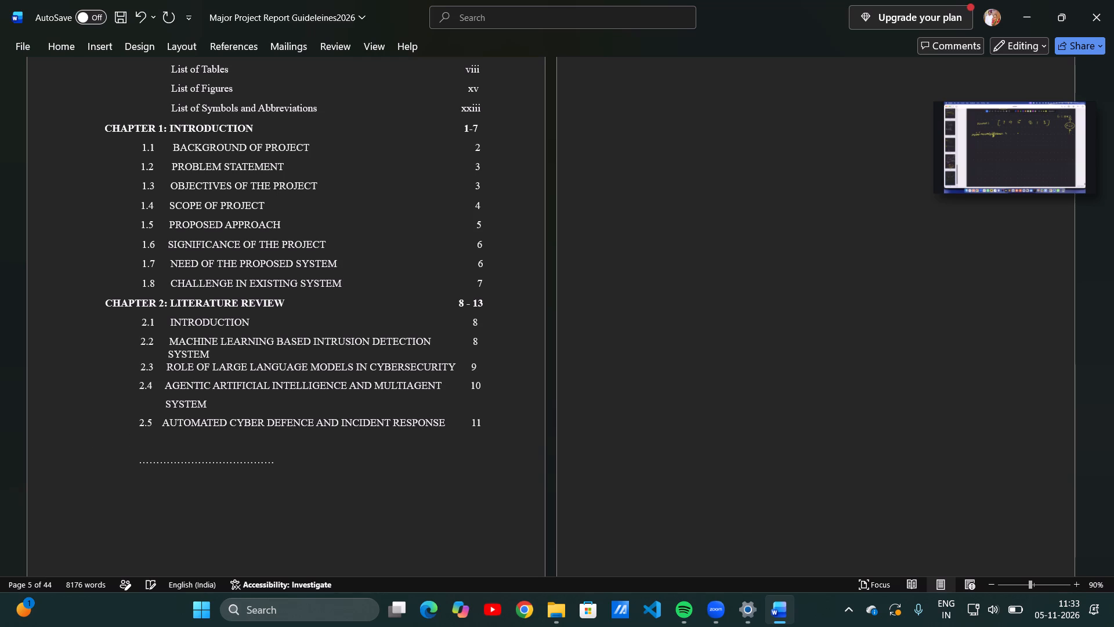
pyautogui.write('2.6')
pyautogui.press('space')
pyautogui.press('space')
pyautogui.press('space')
pyautogui.press('space')
# Enter "COMPARATIVE ANALYSIS OF EXISTING APPROACHES" as the title of contents entry 2.6.
pyautogui.write('COMPARATIVE ANALYSIS')
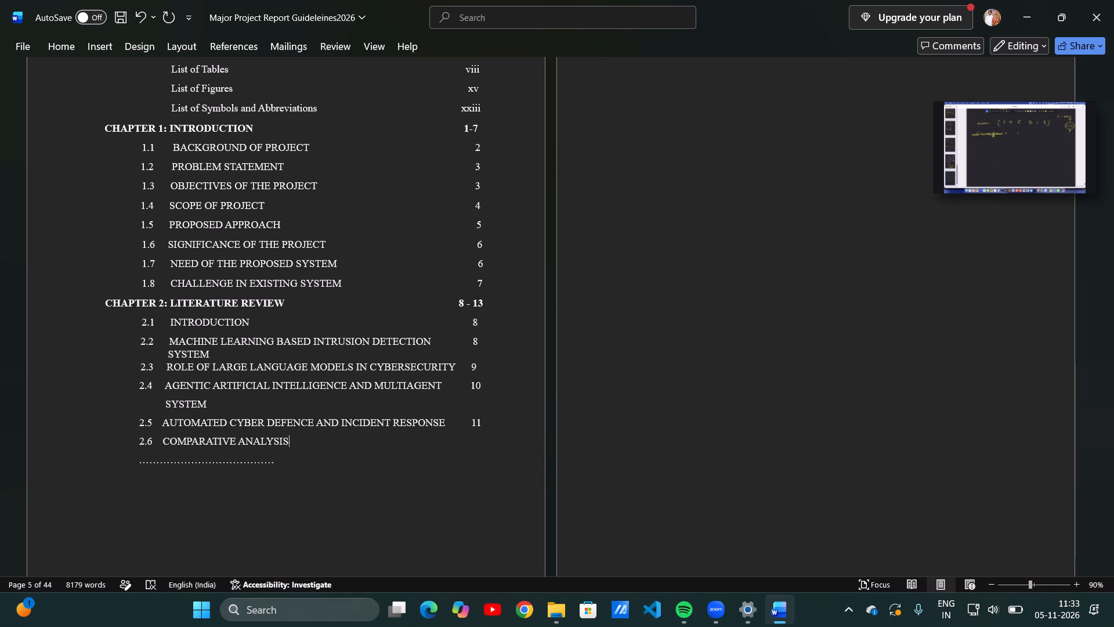
pyautogui.press('space')
pyautogui.write('OF EXISTING APP')
pyautogui.write('ROACHES')
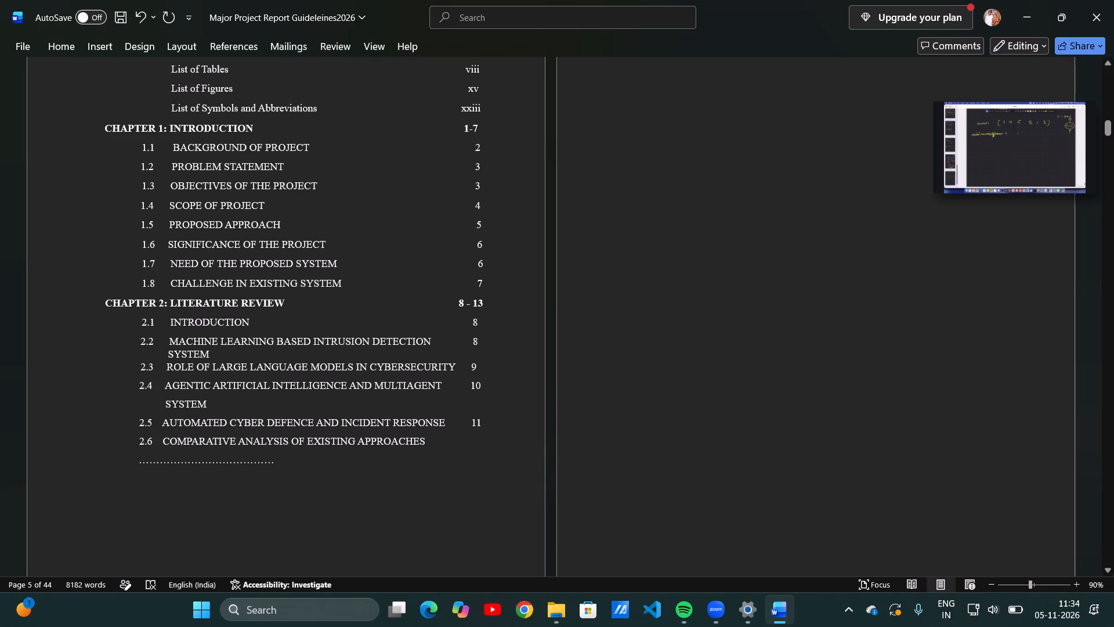
# Add page number 11 at the end of contents entry 2.6, spaced to line up with the page number above.
pyautogui.press('space')
pyautogui.press('space')
pyautogui.press('space')
pyautogui.press('space')
pyautogui.press('space')
pyautogui.press('space')
pyautogui.press('space')
pyautogui.press('space')
pyautogui.press('space')
pyautogui.press('space')
pyautogui.press('space')
pyautogui.press('space')
pyautogui.press('space')
pyautogui.press('space')
pyautogui.press('space')
pyautogui.press('space')
pyautogui.press('space')
pyautogui.press('space')
pyautogui.write('11')
# Add contents entry 2.7 titled "RESEARCH GAP" below 2.6, indented to line up with it, with five spaces after the number.
pyautogui.press('Return')
pyautogui.press('space')
pyautogui.press('space')
pyautogui.press('space')
pyautogui.press('space')
pyautogui.press('space')
pyautogui.press('space')
pyautogui.press('space')
pyautogui.press('space')
pyautogui.press('space')
pyautogui.press('space')
pyautogui.press('space')
pyautogui.press('space')
pyautogui.press('space')
pyautogui.press('space')
pyautogui.press('space')
pyautogui.press('space')
pyautogui.press('space')
pyautogui.press('space')
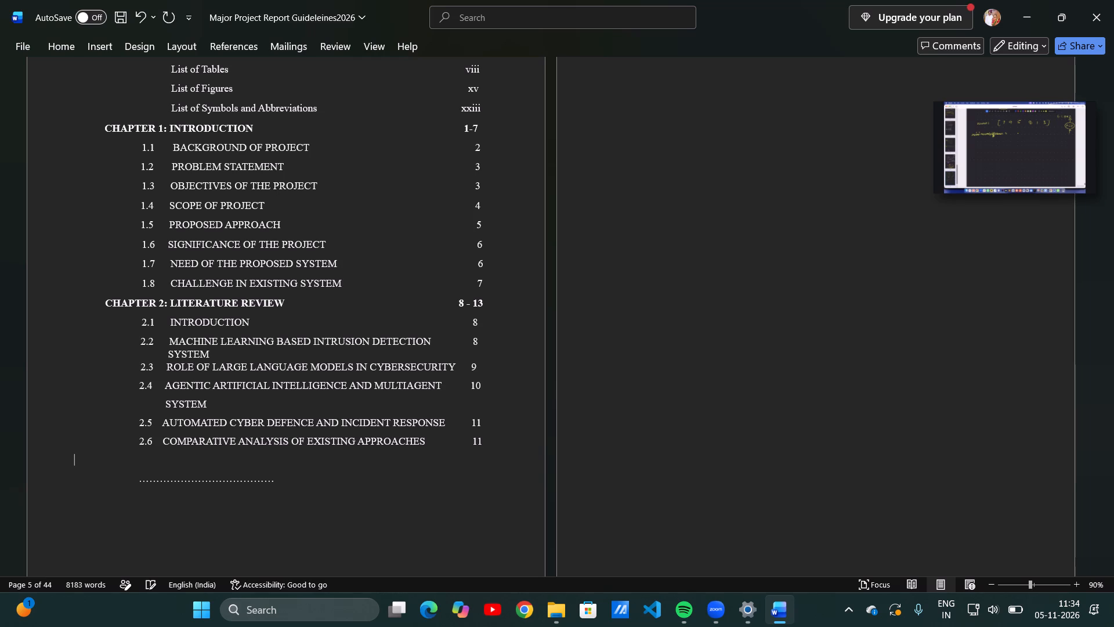
pyautogui.press('space')
pyautogui.press('space')
pyautogui.press('space')
pyautogui.press('space')
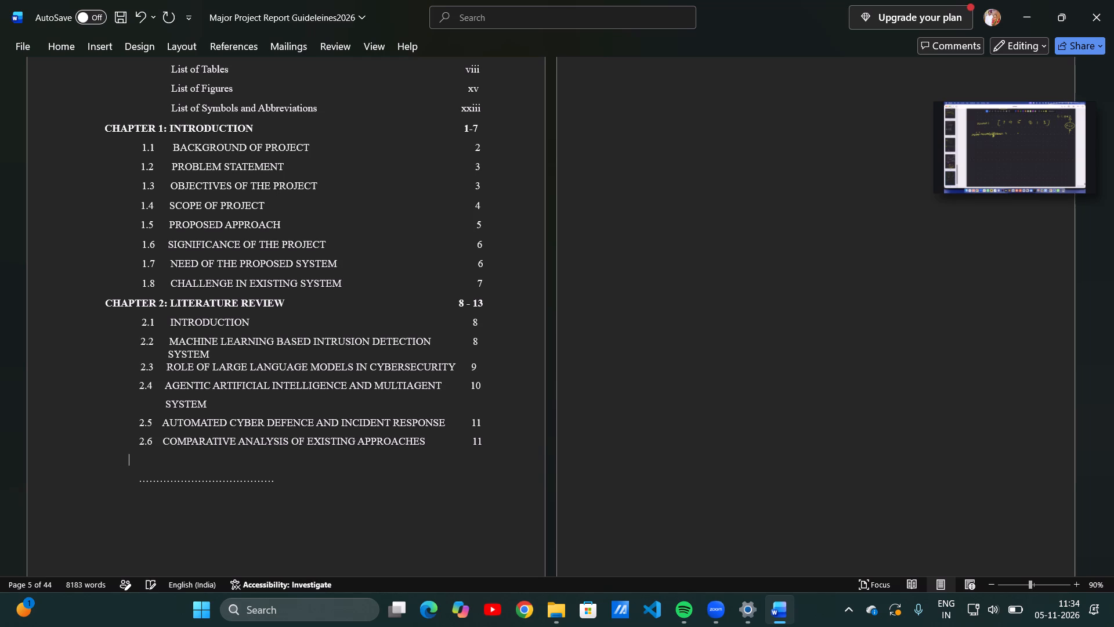
pyautogui.press('space')
pyautogui.press('space')
pyautogui.press('space')
pyautogui.press('space')
pyautogui.write('2.7')
pyautogui.press('space')
pyautogui.press('space')
pyautogui.press('space')
pyautogui.press('space')
pyautogui.press('space')
pyautogui.write('RESEARCH GAP')
# Add page number 12 at the end of contents entry 2.7, spaced to line up with the page number above.
pyautogui.press('space')
pyautogui.press('space')
pyautogui.press('space')
pyautogui.press('space')
pyautogui.press('space')
pyautogui.press('space')
pyautogui.press('space')
pyautogui.press('space')
pyautogui.press('space')
pyautogui.press('space')
pyautogui.press('space')
pyautogui.press('space')
pyautogui.press('space')
pyautogui.press('space')
pyautogui.press('space')
pyautogui.press('space')
pyautogui.press('space')
pyautogui.press('space')
pyautogui.press('space')
pyautogui.press('space')
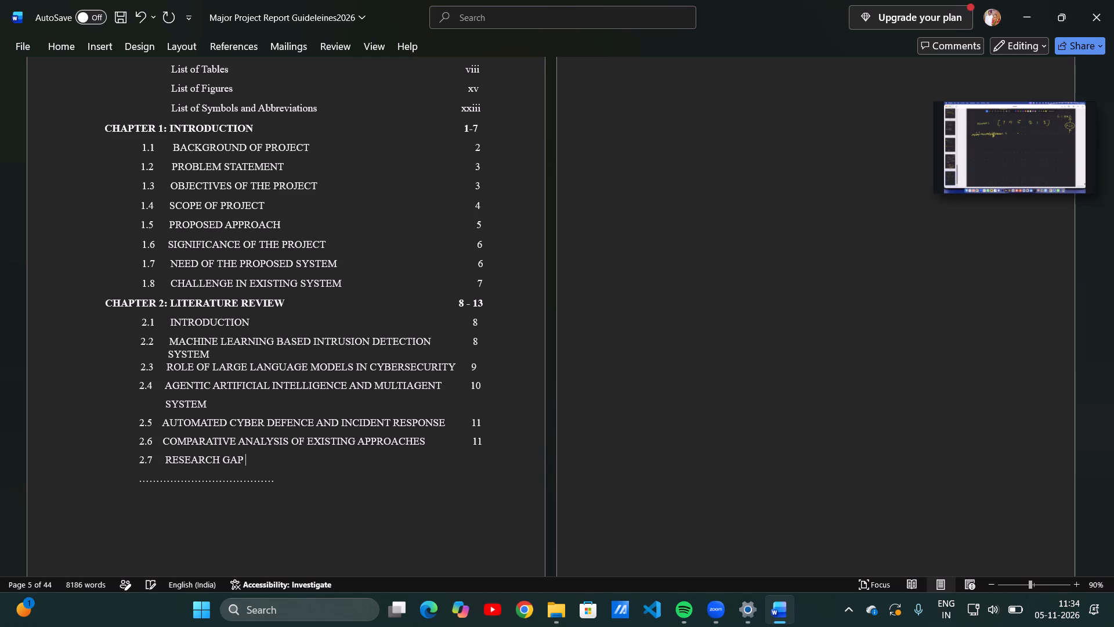
pyautogui.press('space')
pyautogui.press('space')
pyautogui.press('space')
pyautogui.press('space')
pyautogui.press('space')
pyautogui.press('space')
pyautogui.press('space')
pyautogui.press('space')
pyautogui.press('space')
pyautogui.press('space')
pyautogui.press('space')
pyautogui.press('space')
pyautogui.press('space')
pyautogui.press('space')
pyautogui.press('space')
pyautogui.press('space')
pyautogui.press('space')
pyautogui.press('space')
pyautogui.press('space')
pyautogui.press('space')
pyautogui.press('space')
pyautogui.press('space')
pyautogui.press('space')
pyautogui.press('space')
pyautogui.press('space')
pyautogui.press('space')
pyautogui.press('space')
pyautogui.press('space')
pyautogui.press('space')
pyautogui.press('space')
pyautogui.press('space')
pyautogui.press('space')
pyautogui.press('space')
pyautogui.press('space')
pyautogui.write('12')
# Add contents entry 2.8 titled "CHAPTER SUMMARY" below 2.7, indented to line up with it, with five spaces after the number.
pyautogui.press('Return')
pyautogui.press('space')
pyautogui.press('space')
pyautogui.press('space')
pyautogui.press('space')
pyautogui.press('space')
pyautogui.press('space')
pyautogui.press('space')
pyautogui.press('space')
pyautogui.press('space')
pyautogui.press('space')
pyautogui.press('space')
pyautogui.press('space')
pyautogui.press('space')
pyautogui.press('space')
pyautogui.press('space')
pyautogui.press('space')
pyautogui.press('space')
pyautogui.press('space')
pyautogui.press('space')
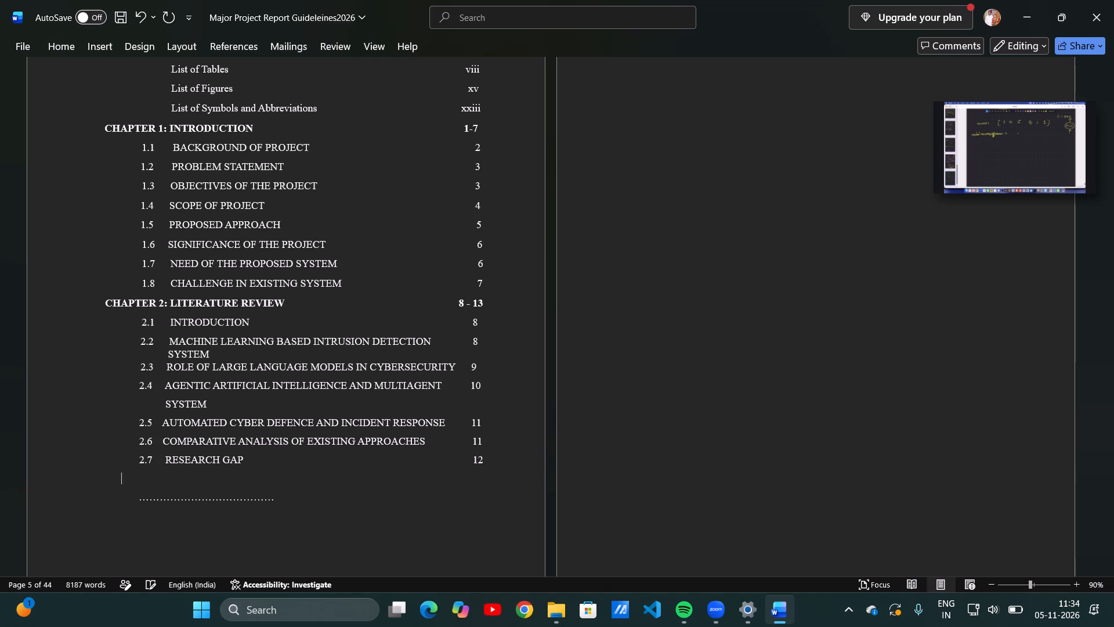
pyautogui.press('space')
pyautogui.press('space')
pyautogui.press('space')
pyautogui.press('space')
pyautogui.press('space')
pyautogui.press('space')
pyautogui.press('space')
pyautogui.write('2.8')
pyautogui.press('space')
pyautogui.press('space')
pyautogui.press('space')
pyautogui.press('space')
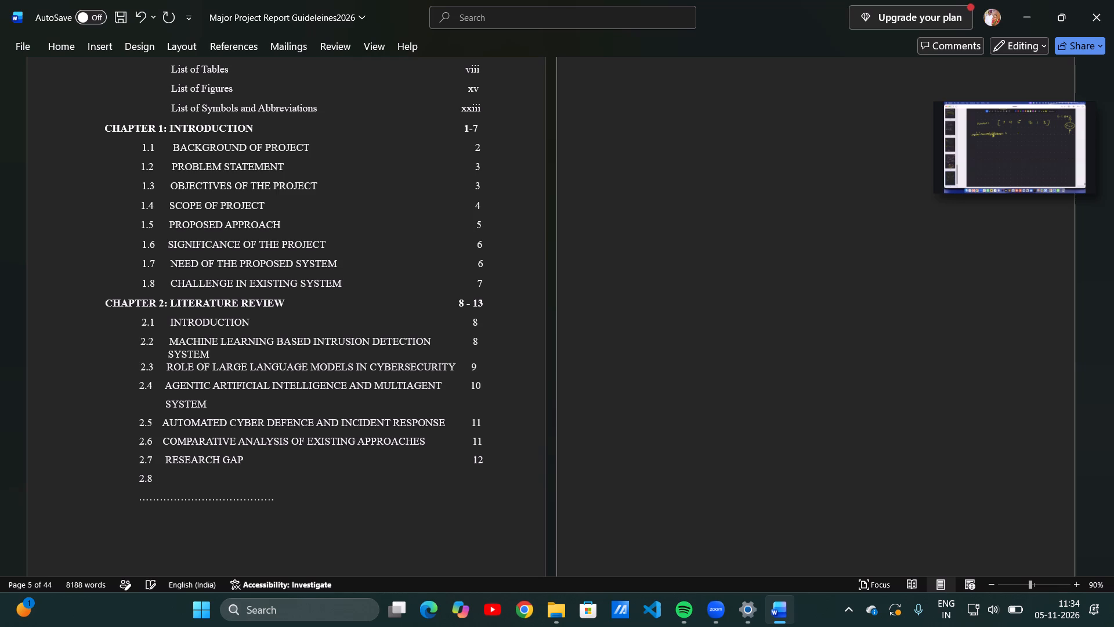
pyautogui.press('space')
pyautogui.write('CHAPTER SUMMARY')
# Add page number 13 at the end of contents entry 2.8, adjusting the spacing to line up with the page number above.
pyautogui.press('space')
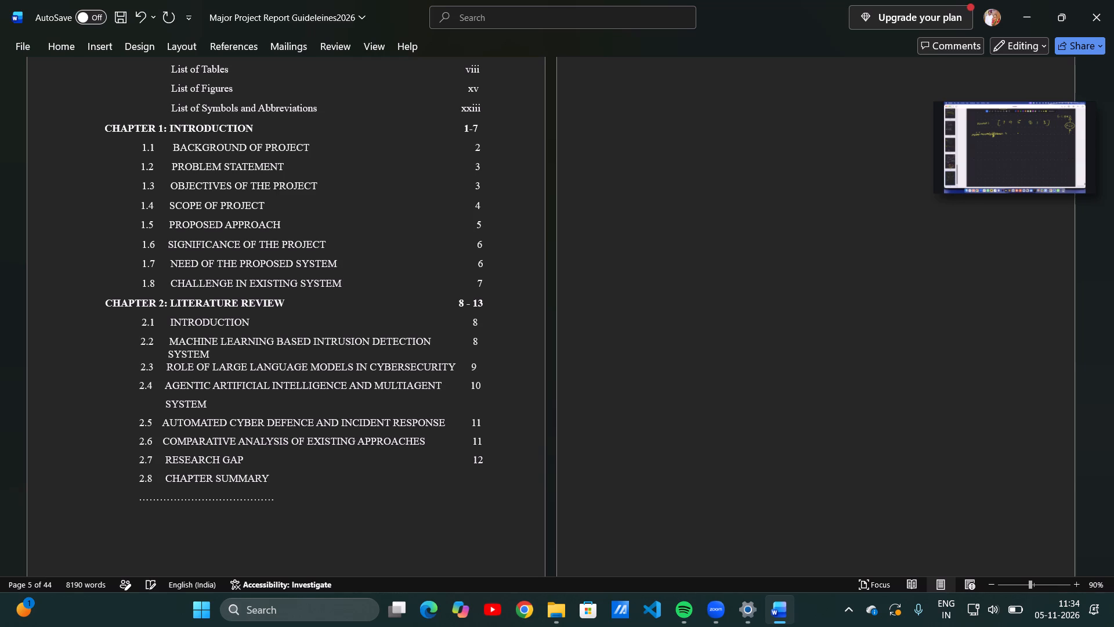
pyautogui.press('space')
pyautogui.press('space')
pyautogui.press('space')
pyautogui.press('space')
pyautogui.press('space')
pyautogui.press('space')
pyautogui.press('space')
pyautogui.press('space')
pyautogui.press('space')
pyautogui.press('space')
pyautogui.press('space')
pyautogui.press('space')
pyautogui.press('space')
pyautogui.press('space')
pyautogui.press('space')
pyautogui.press('space')
pyautogui.press('space')
pyautogui.press('space')
pyautogui.press('space')
pyautogui.press('space')
pyautogui.press('space')
pyautogui.press('space')
pyautogui.press('space')
pyautogui.press('space')
pyautogui.press('space')
pyautogui.press('space')
pyautogui.press('space')
pyautogui.write('13')
pyautogui.press('Left')
pyautogui.press('Left')
pyautogui.press('space')
pyautogui.press('BackSpace')
pyautogui.press('BackSpace')
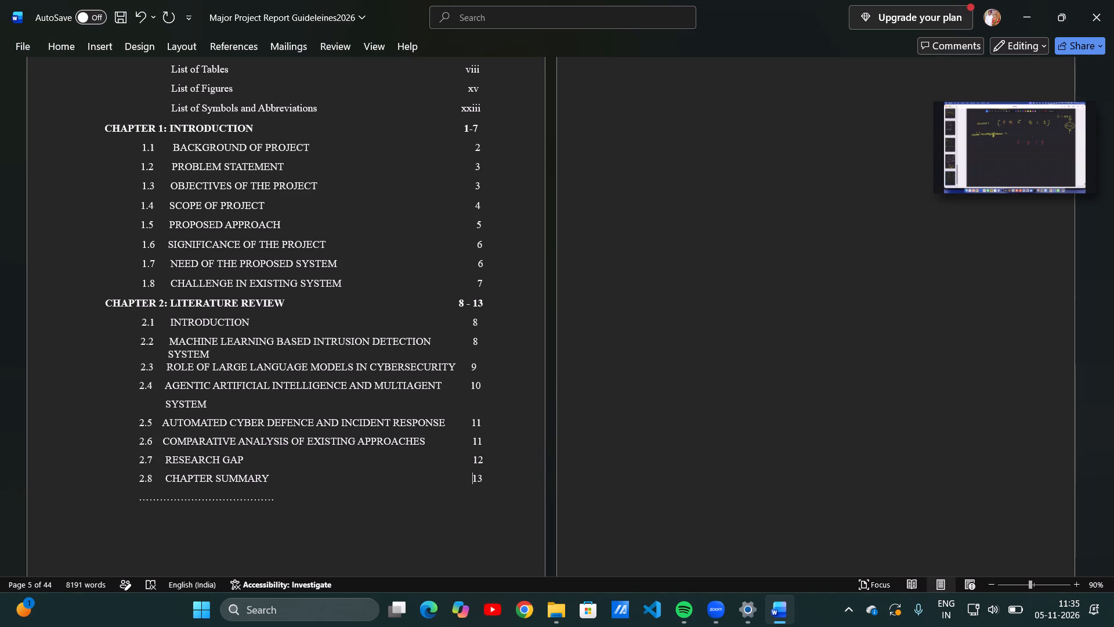
# Review the report's opening pages from the title page through the table of contents to the start of Chapter 1.
pyautogui.scroll(13, 470, 367)
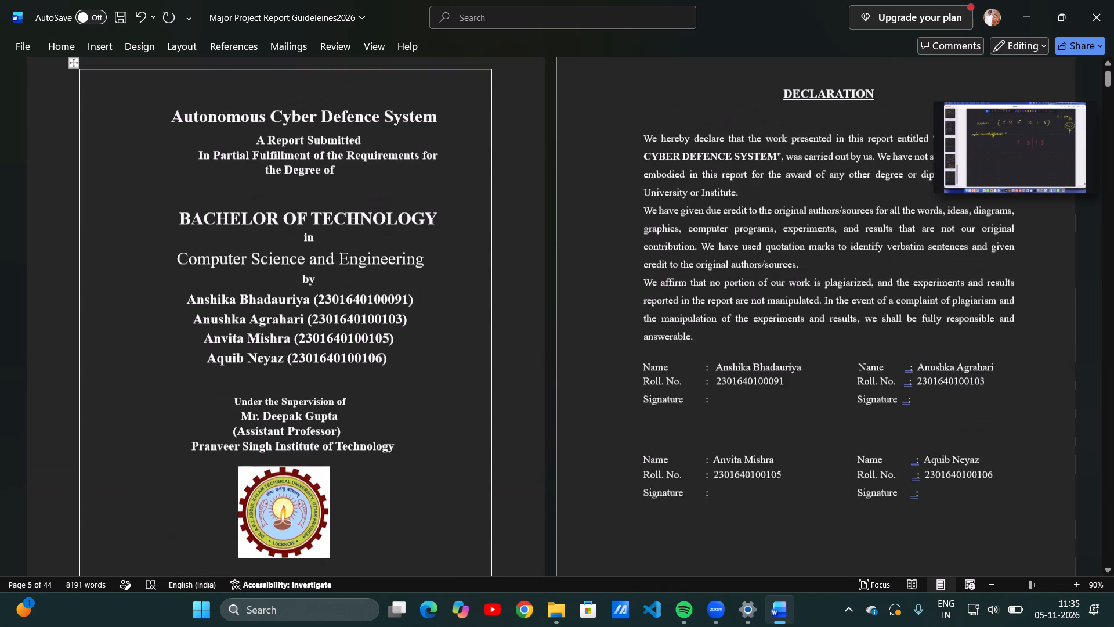
pyautogui.scroll(1, 470, 367)
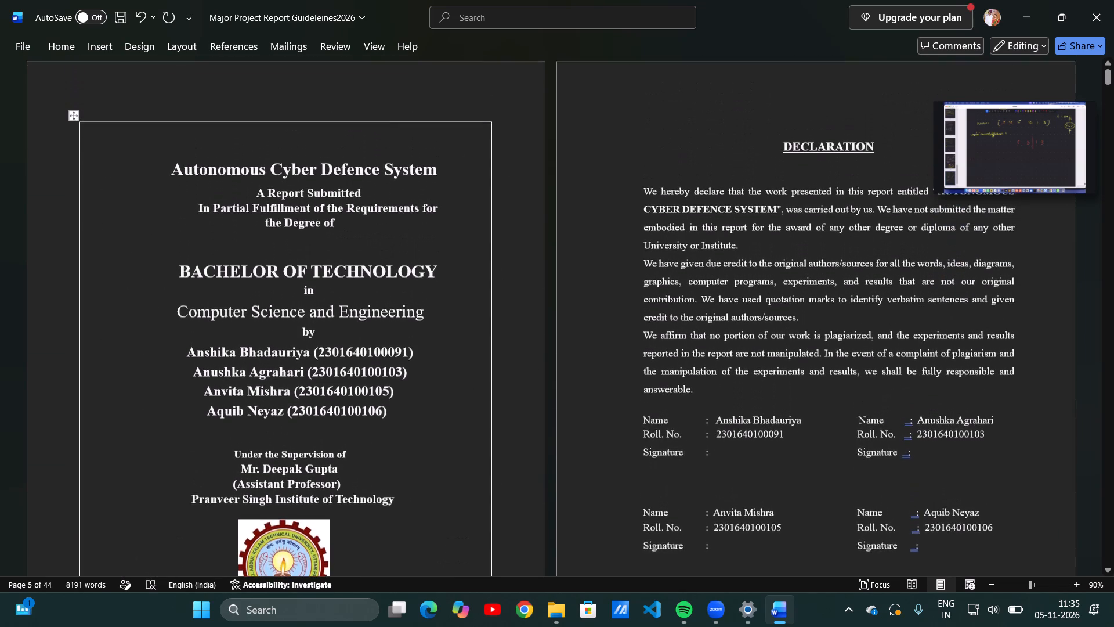
pyautogui.scroll(-2, 470, 367)
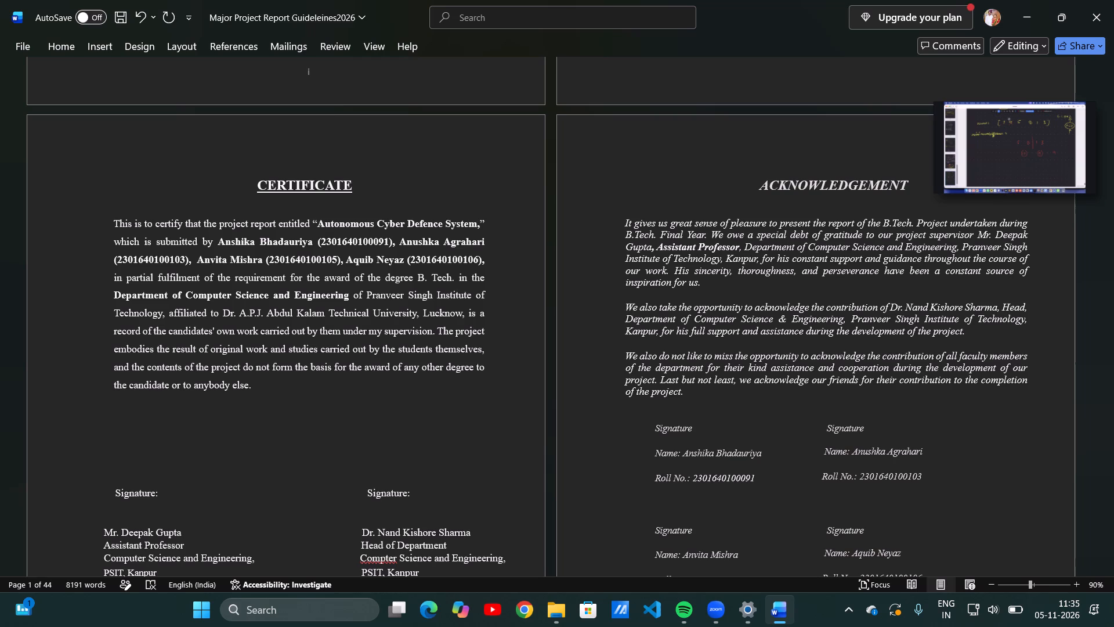
pyautogui.scroll(-7, 665, 430)
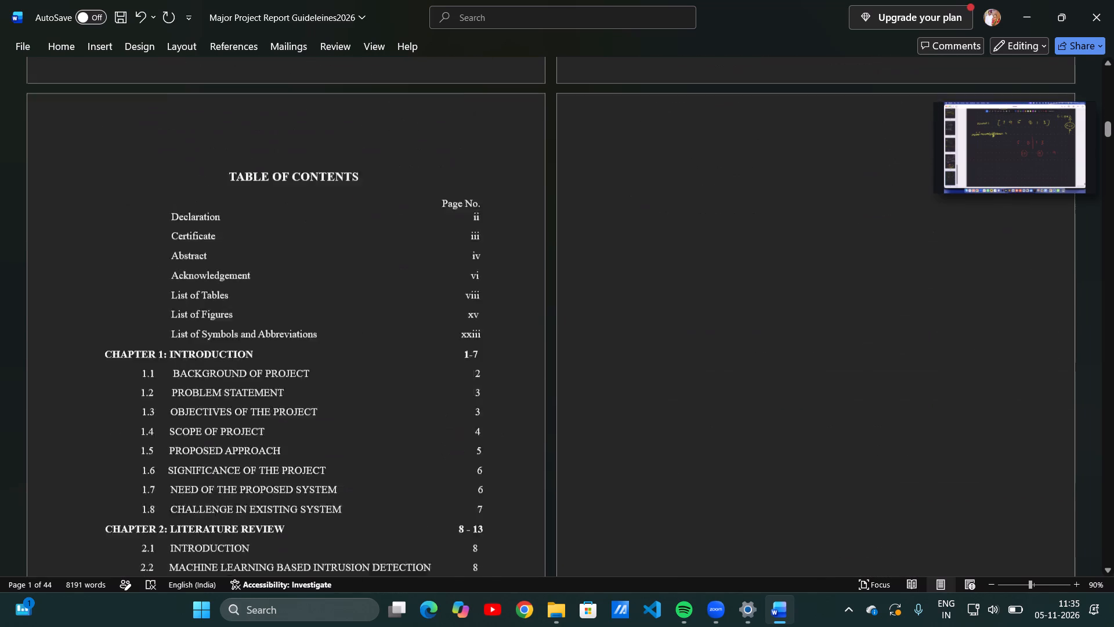
pyautogui.scroll(-1, 665, 430)
pyautogui.scroll(1, 665, 430)
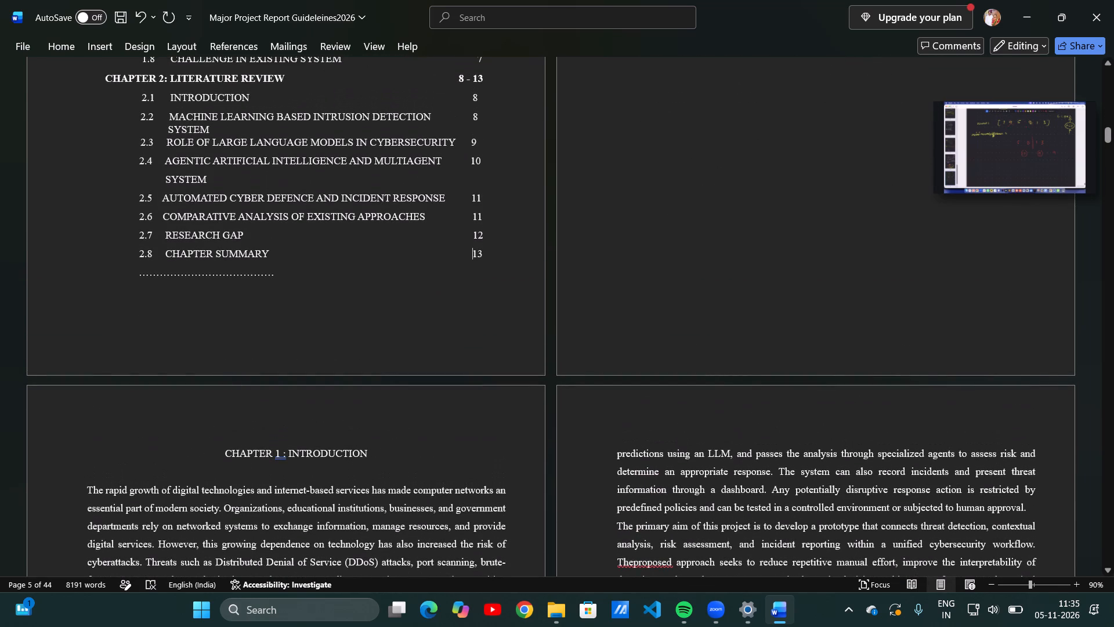
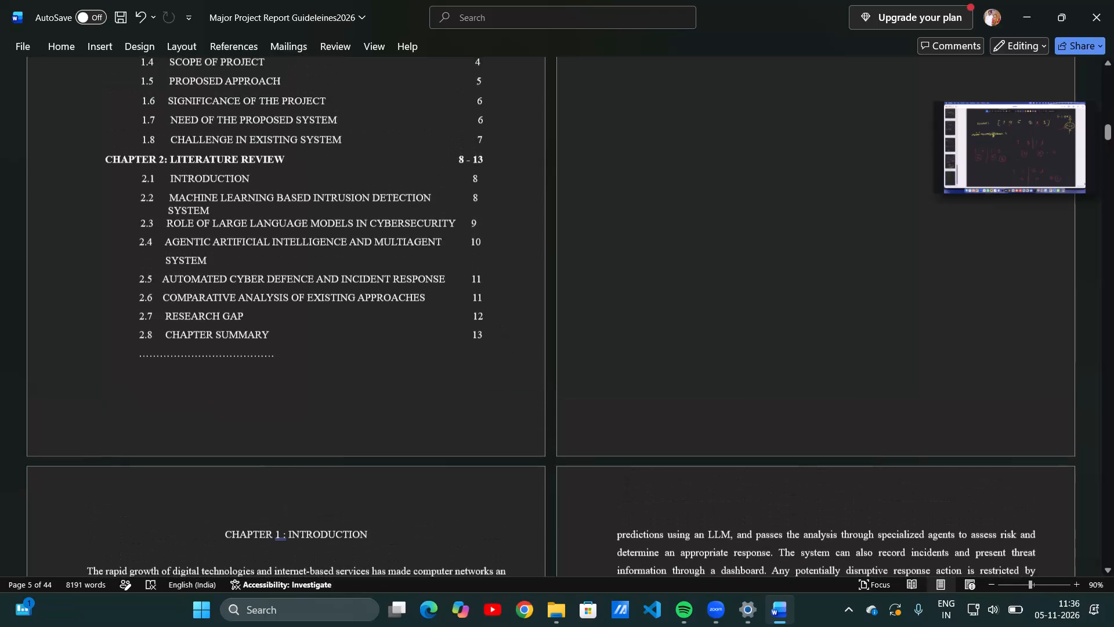
# Delete the empty lines on the blank page after the table of contents, back to the dotted line below entry 2.8.
pyautogui.scroll(4, 547, 307)
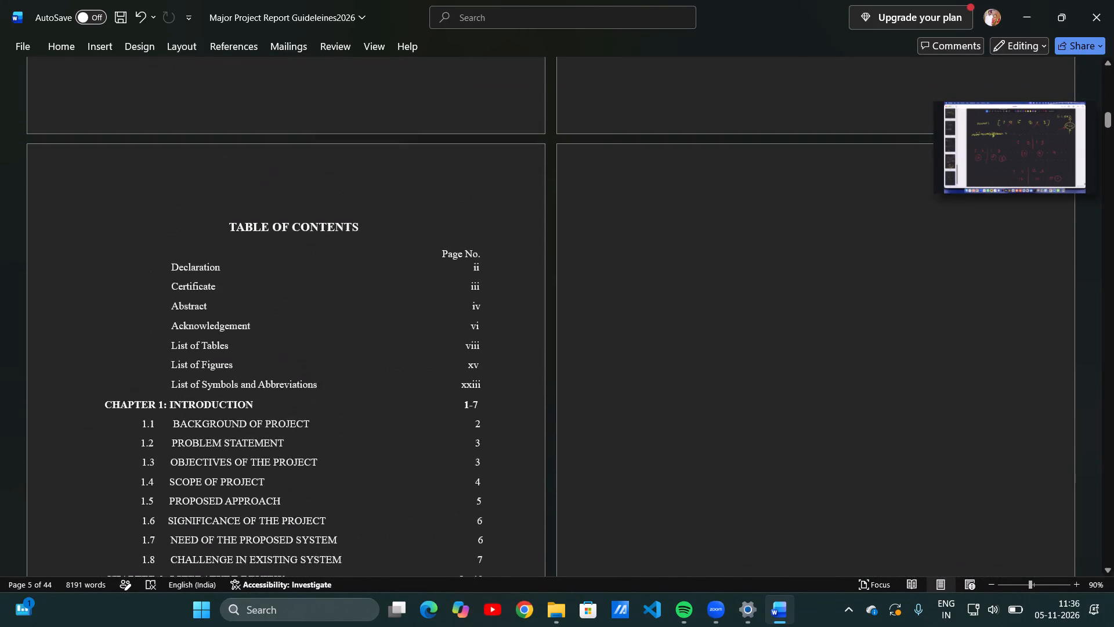
pyautogui.scroll(1, 547, 307)
pyautogui.click(603, 251)
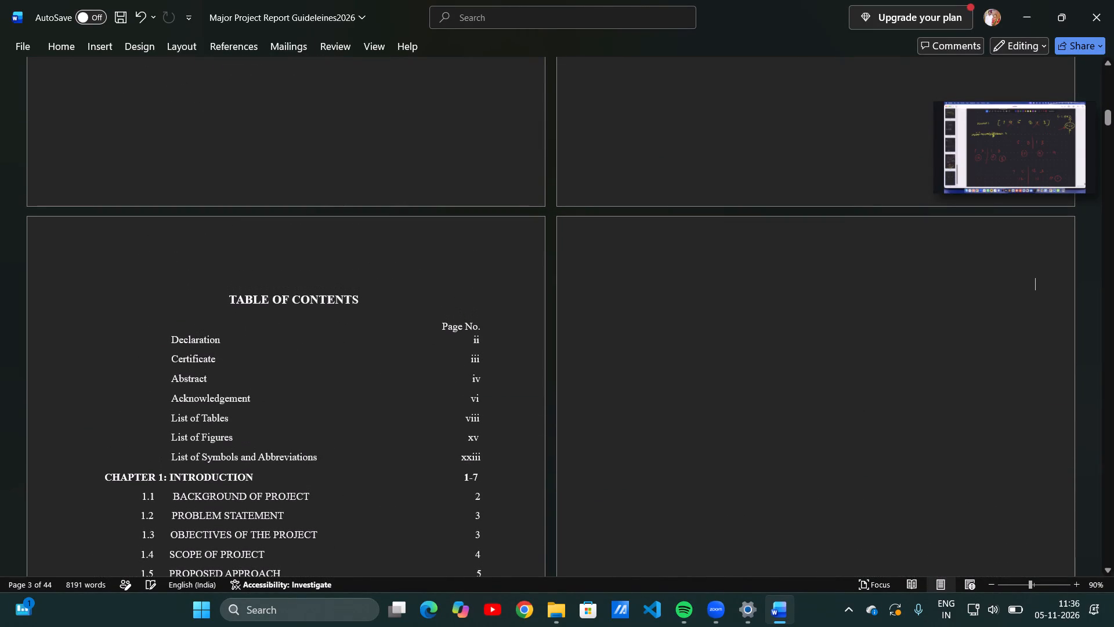
pyautogui.press('BackSpace')
pyautogui.press('BackSpace')
pyautogui.press('BackSpace')
pyautogui.press('BackSpace')
pyautogui.press('BackSpace')
pyautogui.press('BackSpace')
pyautogui.press('BackSpace')
pyautogui.press('BackSpace')
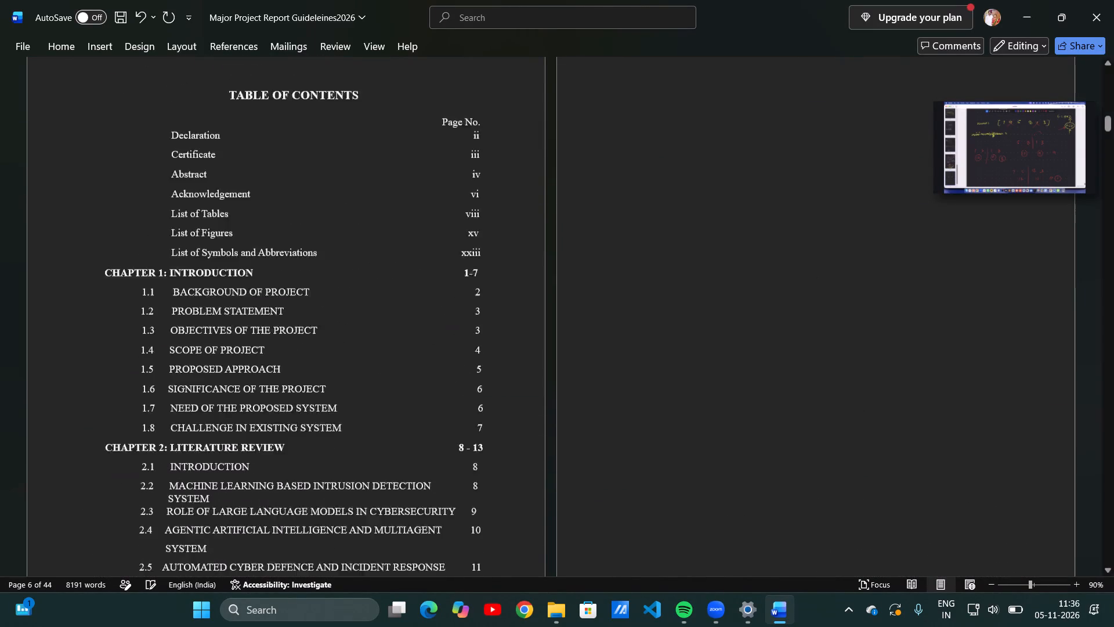
pyautogui.press('BackSpace')
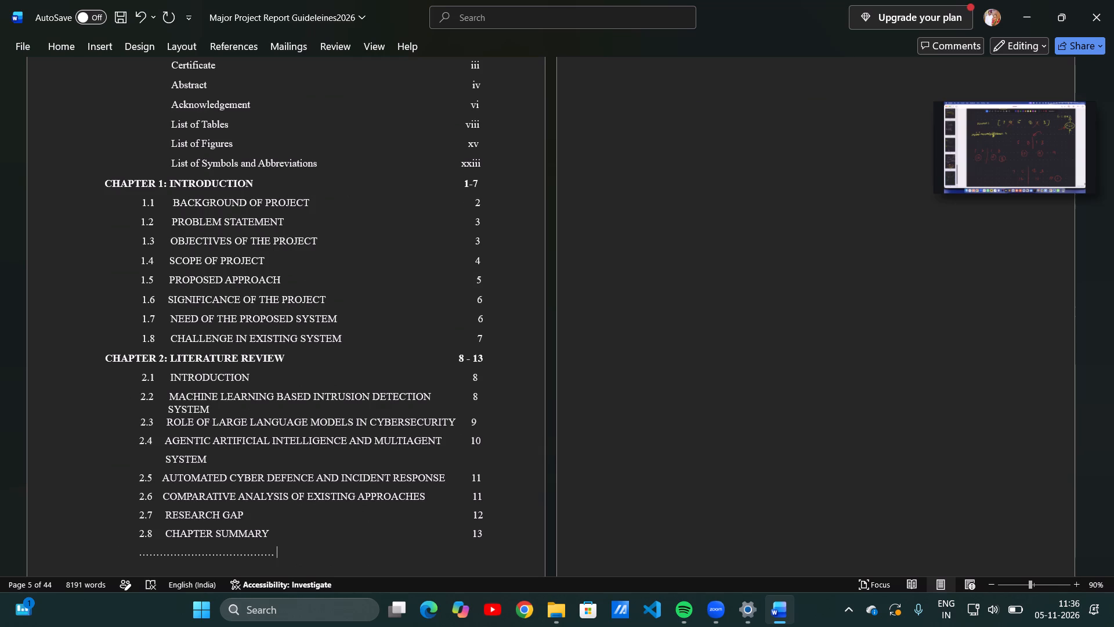
# Add new lines after the dotted line and start the contents heading "CHAPTER 3:" at the top of the following page.
pyautogui.press('Return')
pyautogui.press('space')
pyautogui.scroll(-1, 603, 251)
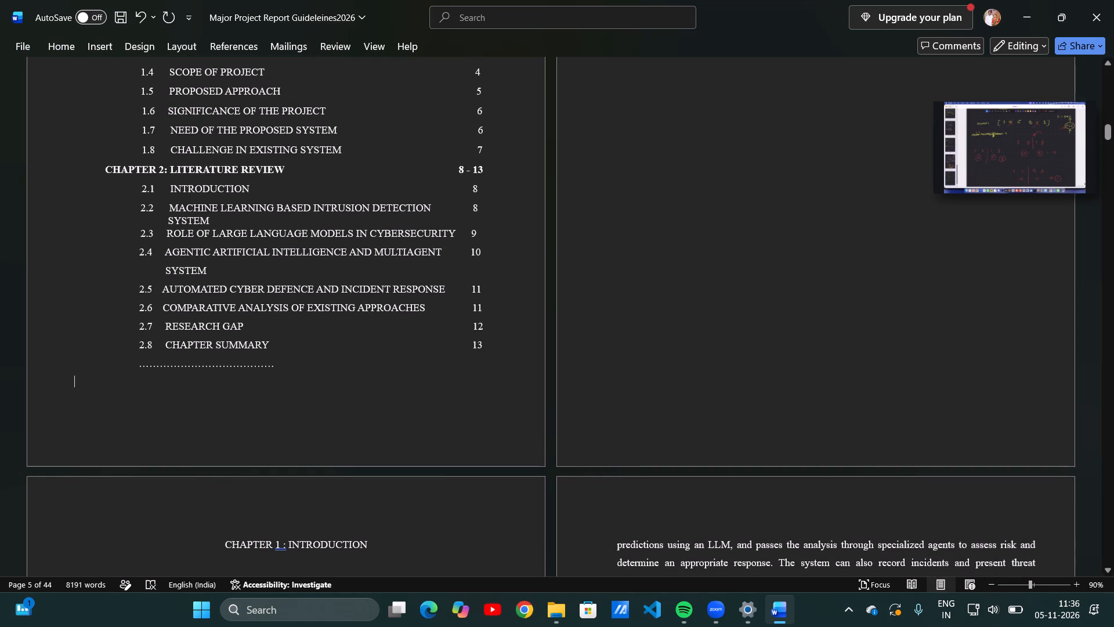
pyautogui.press('Return')
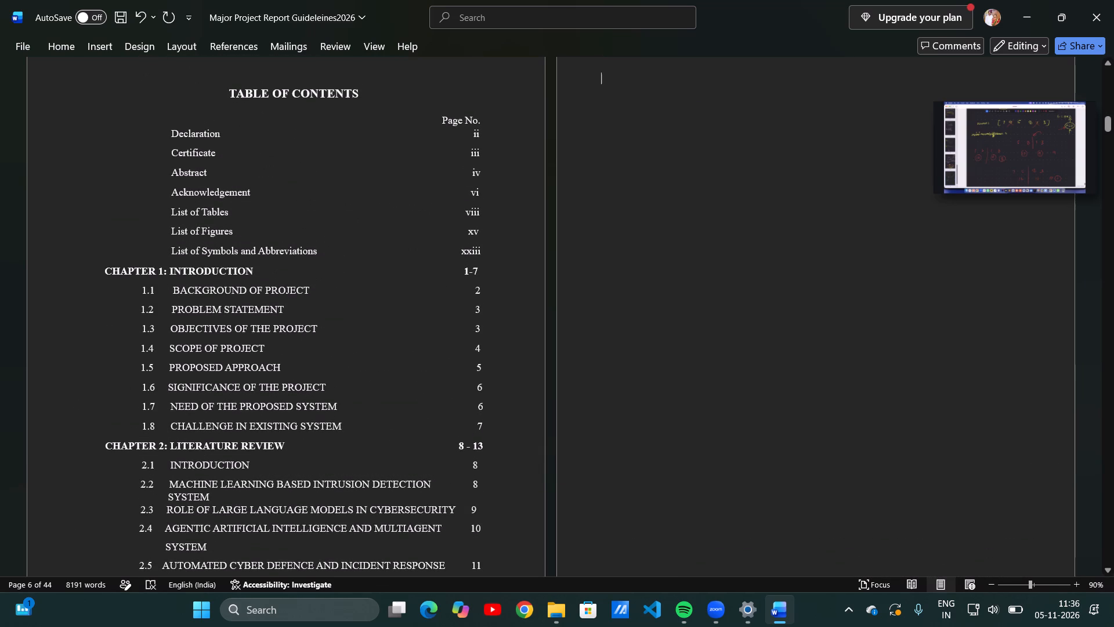
pyautogui.write('CHAP')
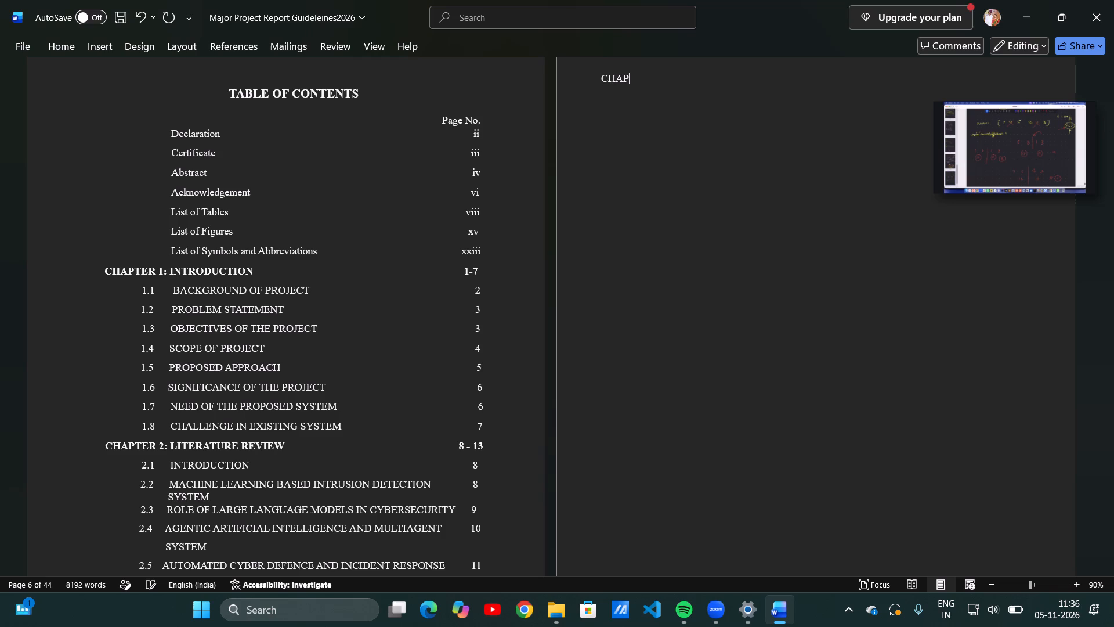
pyautogui.write('TER')
pyautogui.press('space')
pyautogui.write('3')
pyautogui.press('space')
pyautogui.write(':')
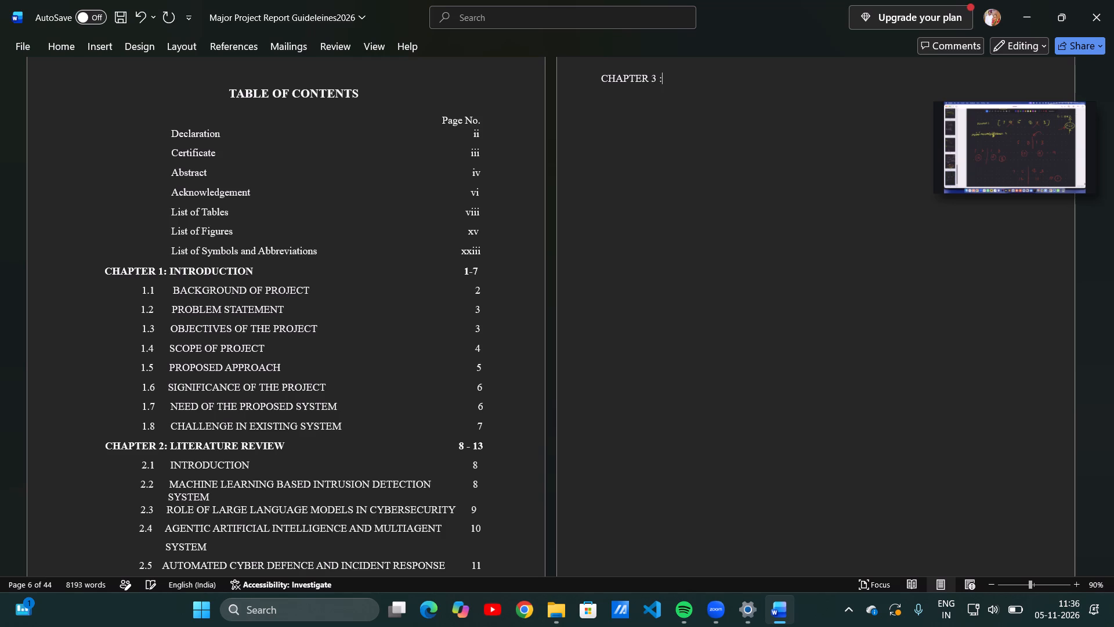
pyautogui.press('BackSpace')
pyautogui.press('BackSpace')
pyautogui.write(':')
pyautogui.press('space')
# Insert four blank lines above the "CHAPTER 3 : METHODOLOGY" heading that follows section 2.8 in the report body.
pyautogui.scroll(-5, 678, 184)
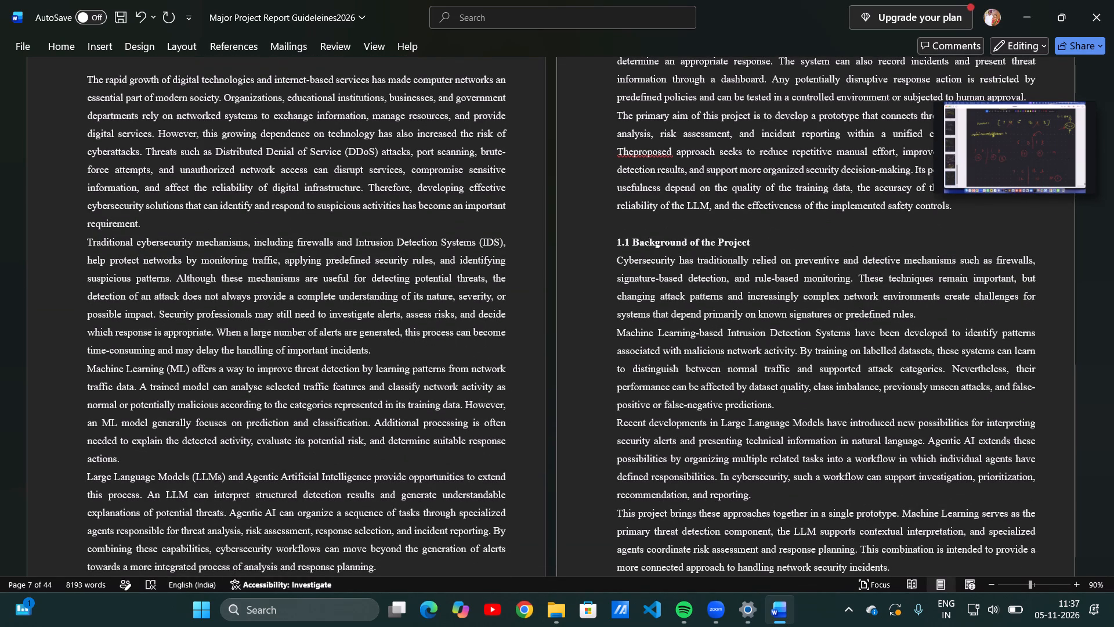
pyautogui.scroll(6, 576, 174)
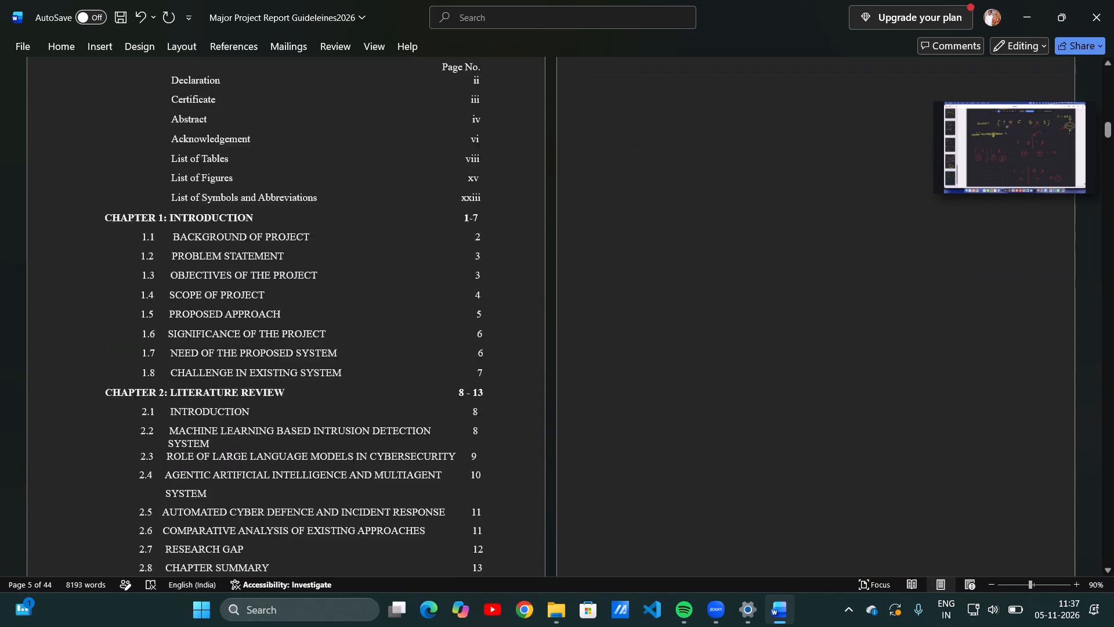
pyautogui.scroll(-11, 650, 318)
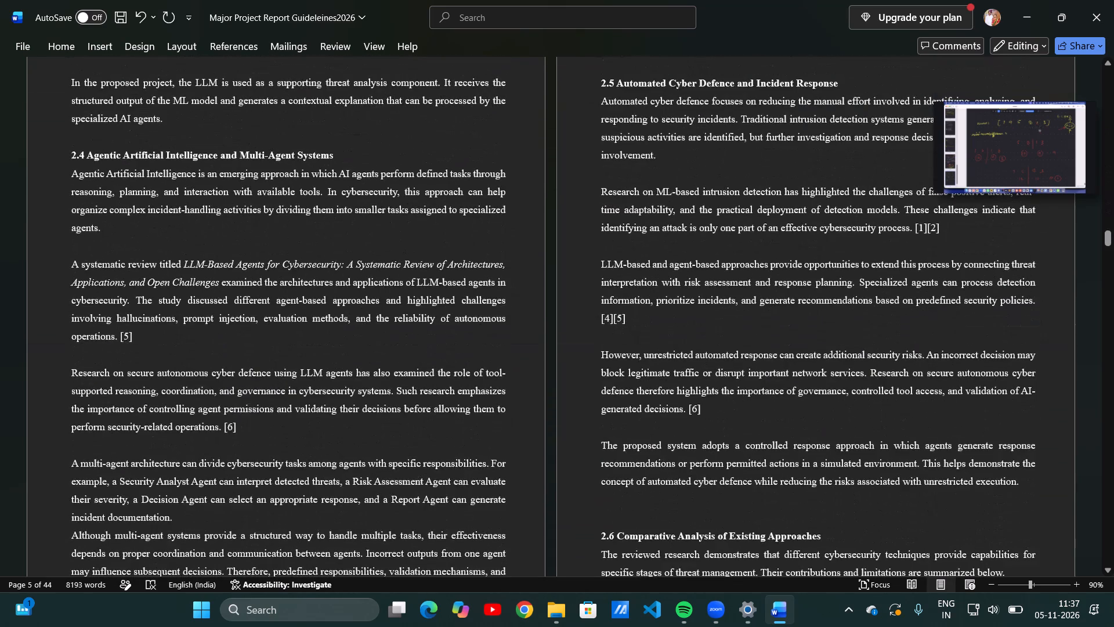
pyautogui.scroll(1, 650, 318)
pyautogui.scroll(-2, 650, 318)
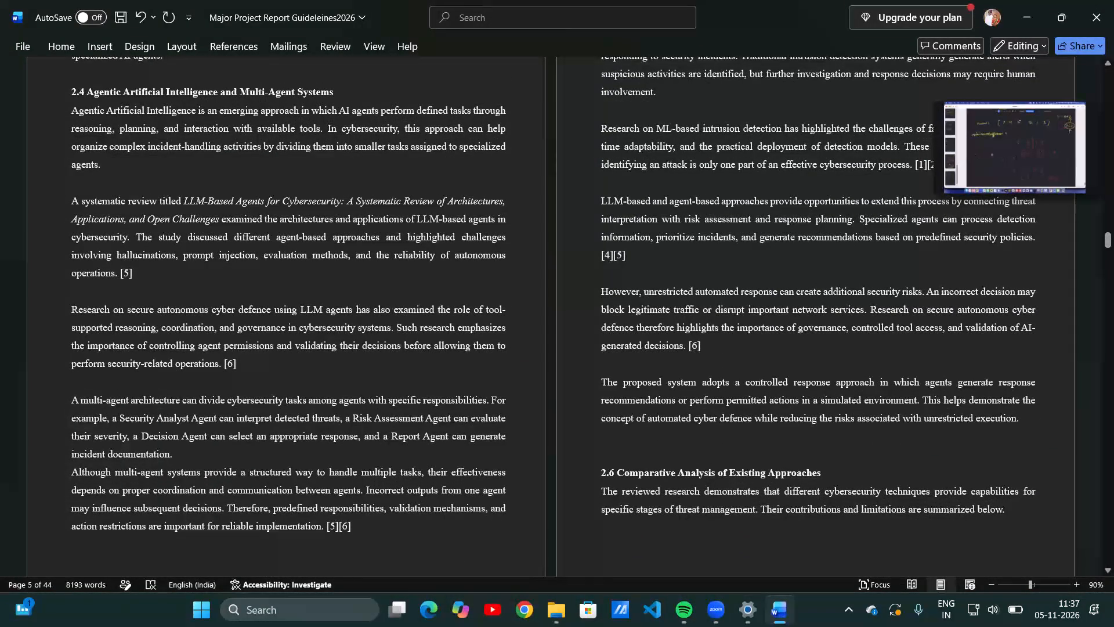
pyautogui.scroll(-6, 650, 318)
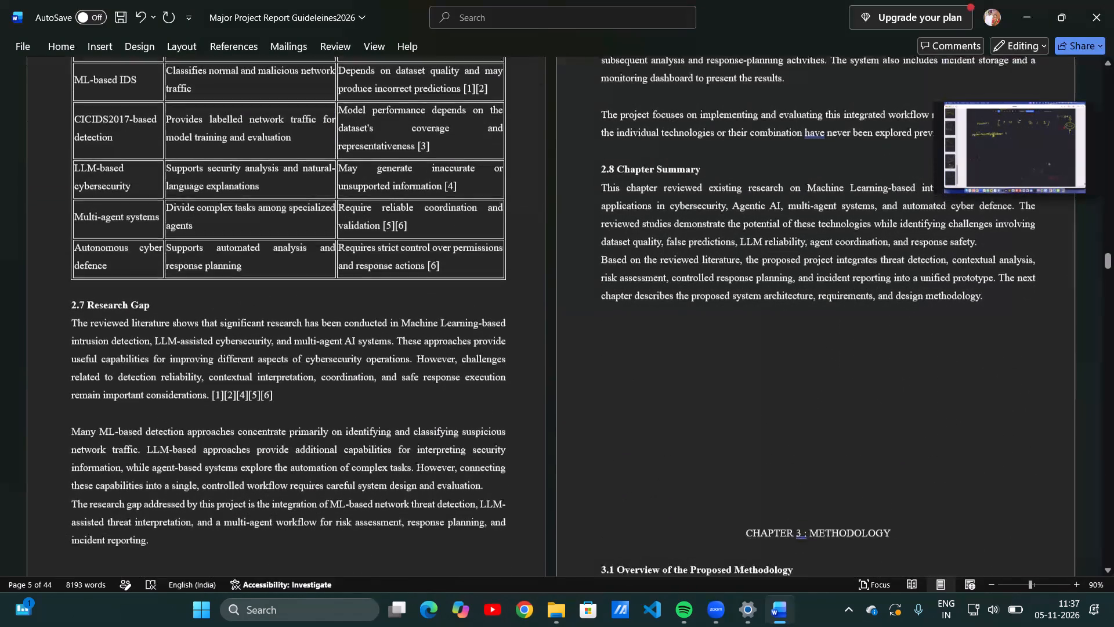
pyautogui.scroll(-4, 650, 318)
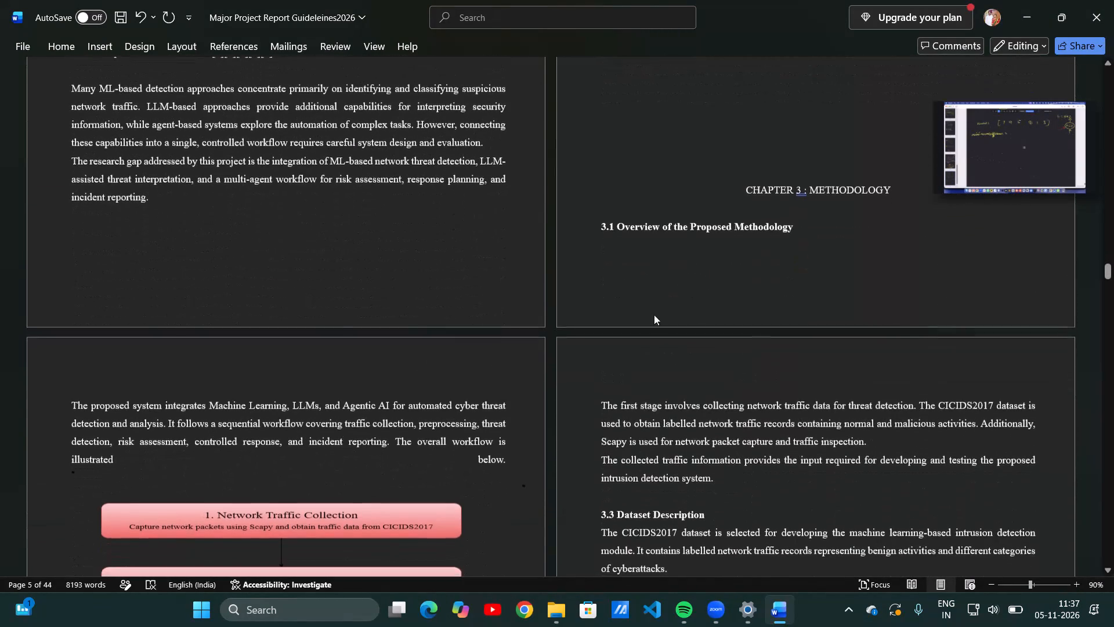
pyautogui.click(751, 174)
pyautogui.press('Return')
pyautogui.press('Return')
pyautogui.press('Return')
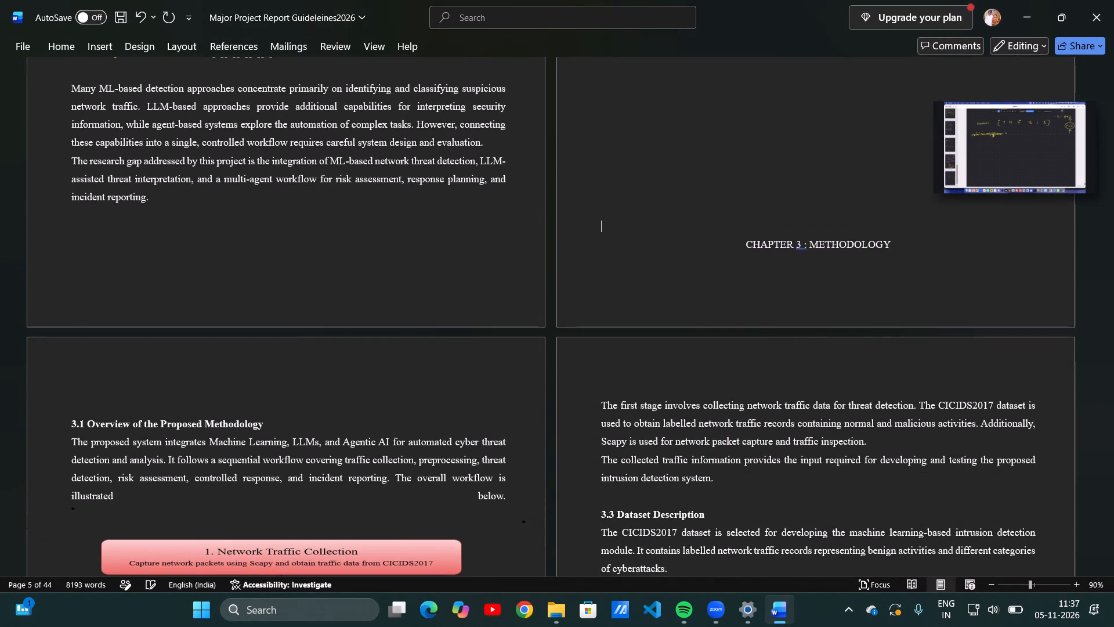
pyautogui.press('Return')
# Complete the "CHAPTER 3:" contents heading with the title "METHODOLOGY", correcting its spelling.
pyautogui.scroll(18, 751, 174)
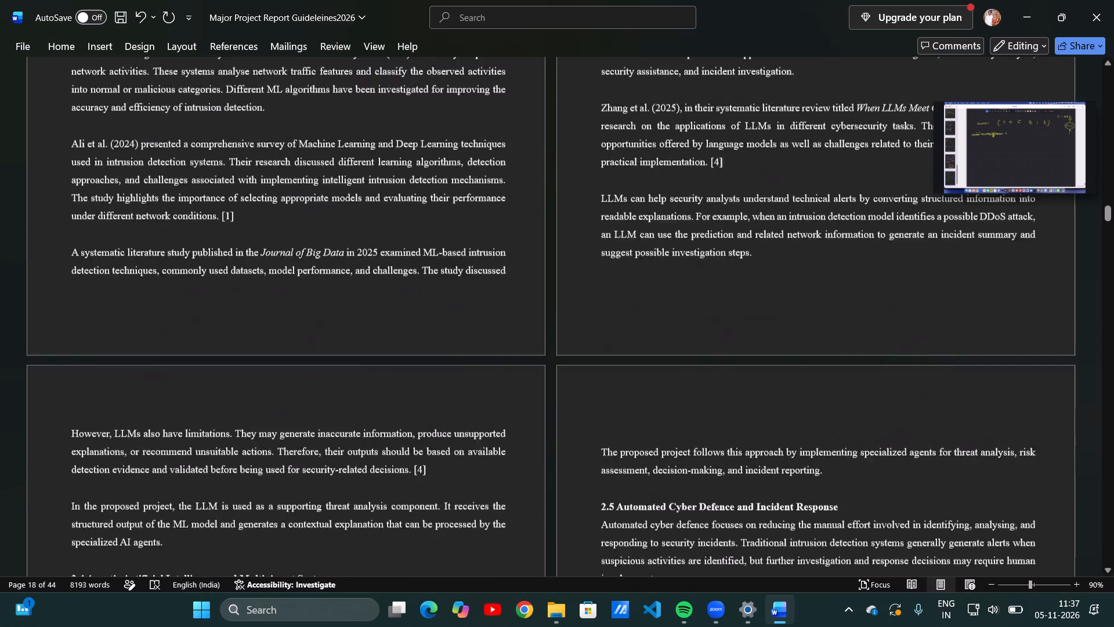
pyautogui.scroll(5, 751, 174)
pyautogui.scroll(-7, 751, 174)
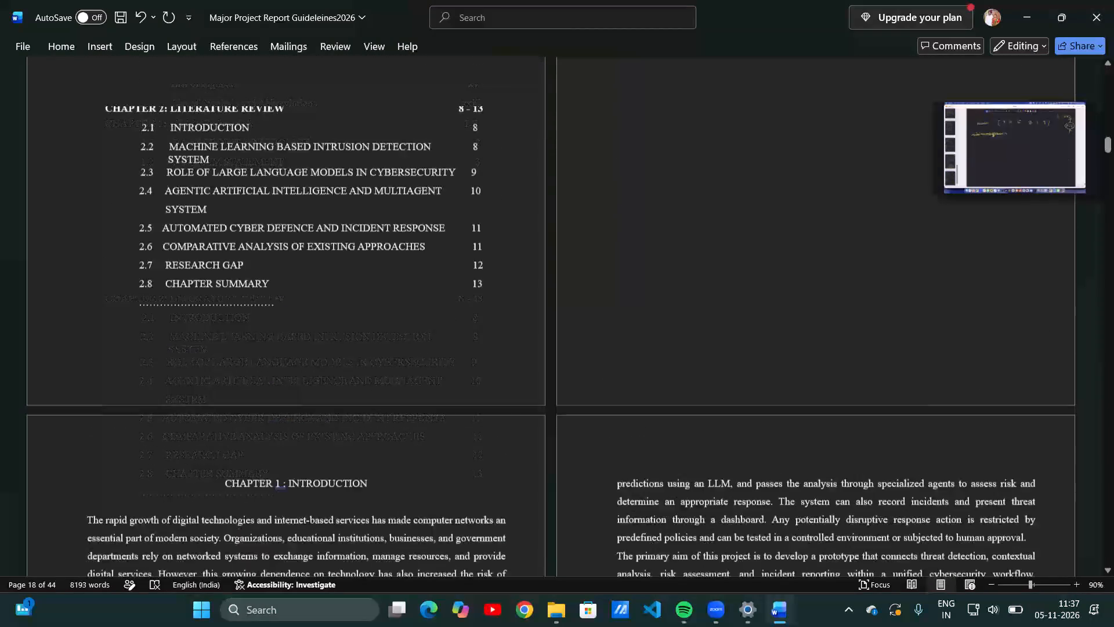
pyautogui.scroll(7, 751, 174)
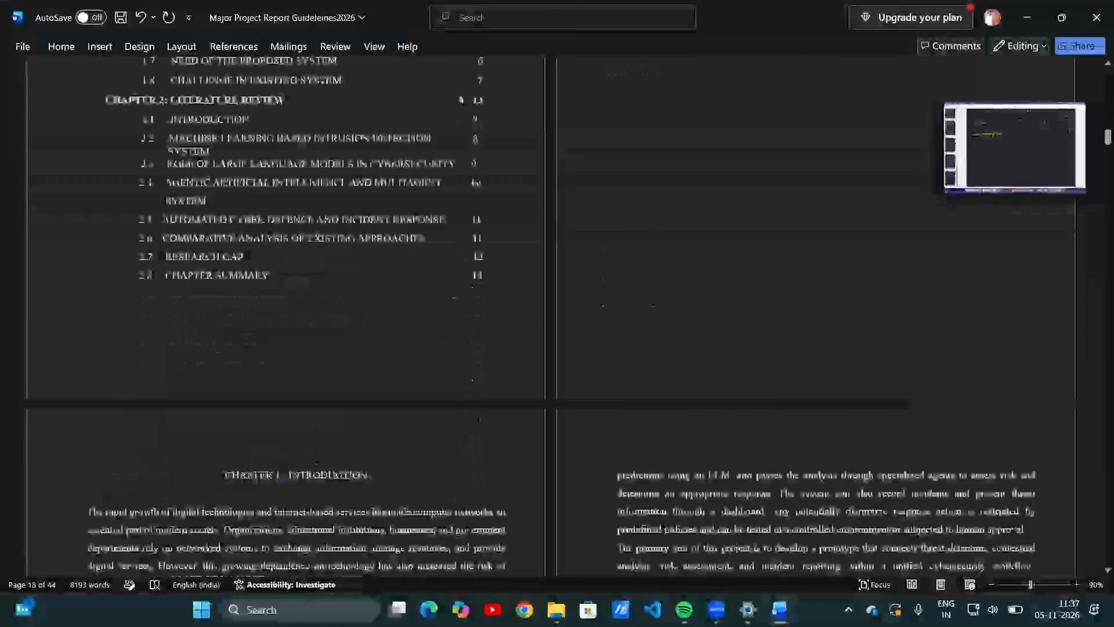
pyautogui.scroll(3, 751, 174)
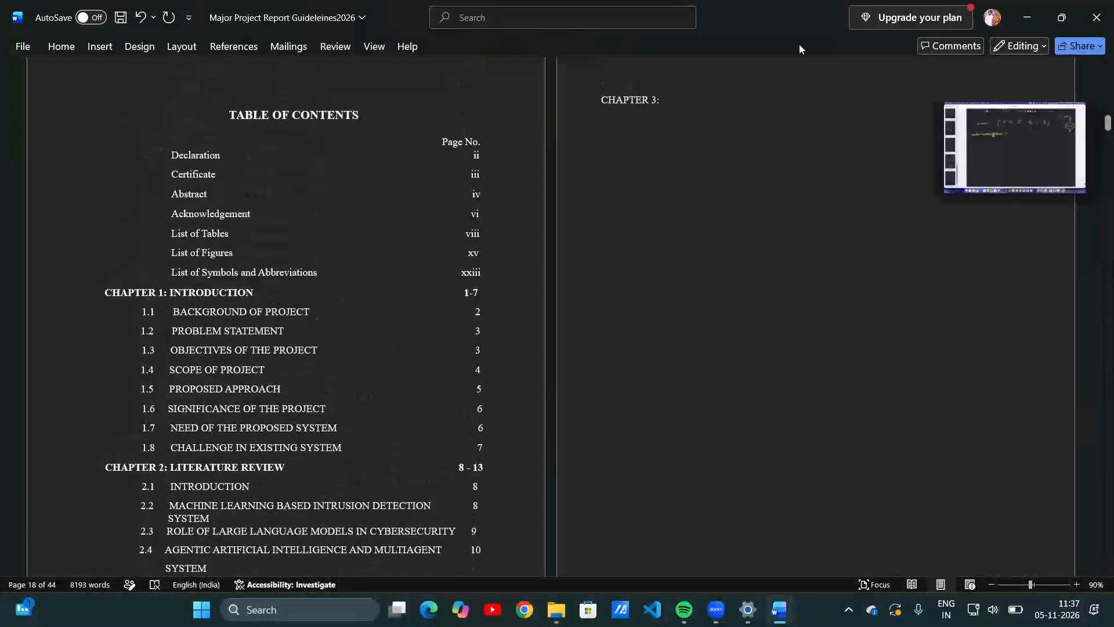
pyautogui.click(709, 94)
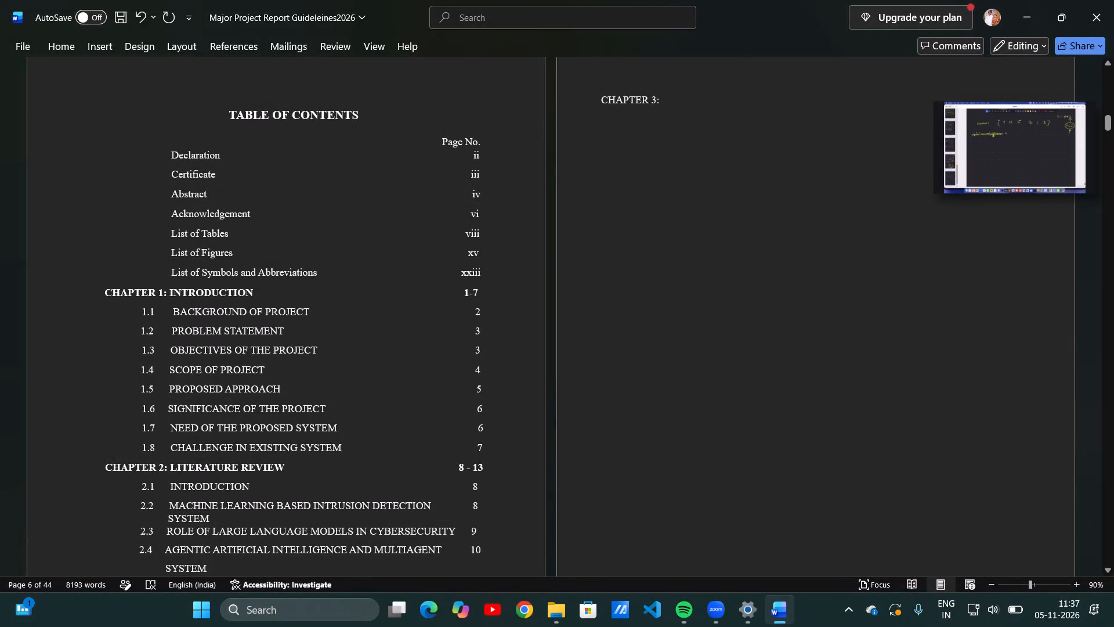
pyautogui.write('METHADA')
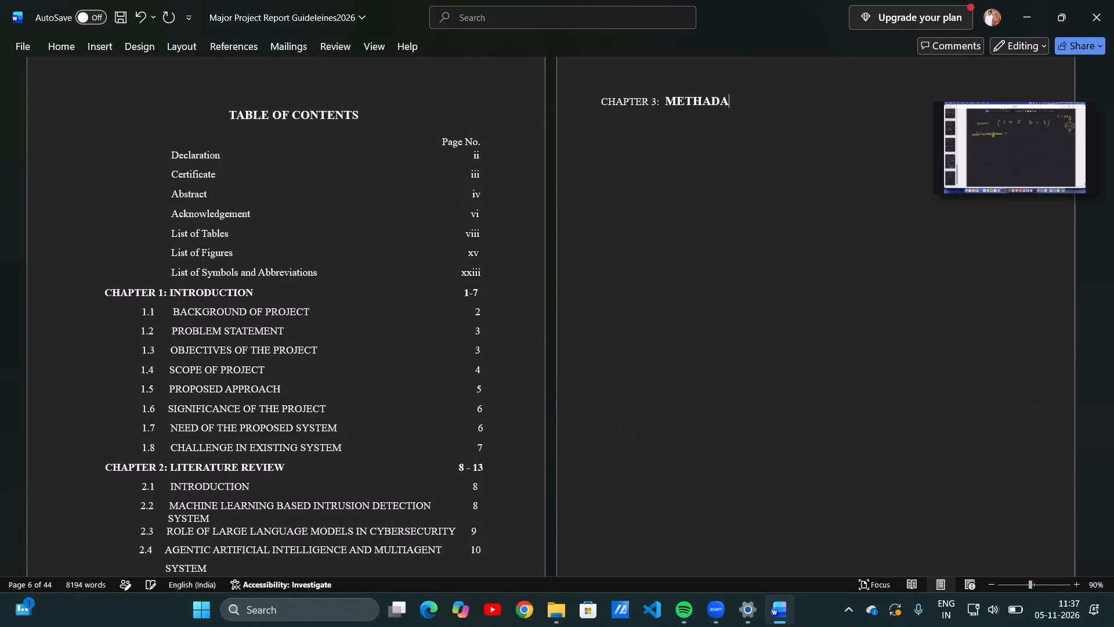
pyautogui.press('BackSpace')
pyautogui.write('OLOGY')
pyautogui.press('Left')
pyautogui.press('Left')
pyautogui.press('Left')
pyautogui.press('Left')
pyautogui.press('Left')
pyautogui.press('Left')
pyautogui.press('BackSpace')
pyautogui.press('o')
# Format the "CHAPTER 3:" part of the contents heading as 14 pt bold to match "METHODOLOGY".
pyautogui.moveTo(670, 102); pyautogui.dragTo(697, 97)
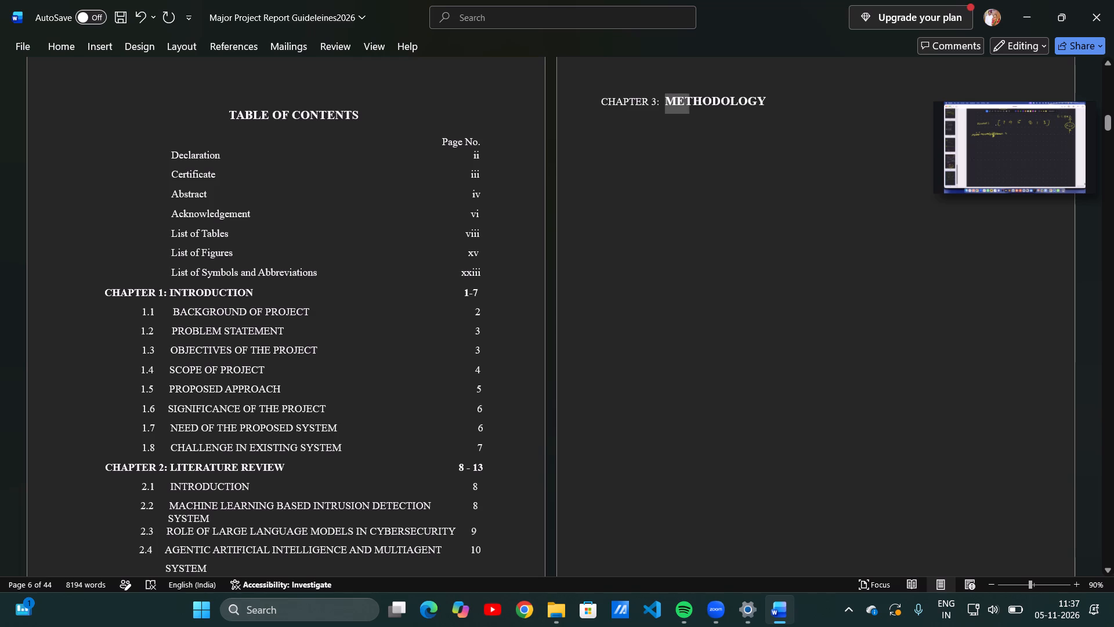
pyautogui.moveTo(697, 97); pyautogui.dragTo(700, 98)
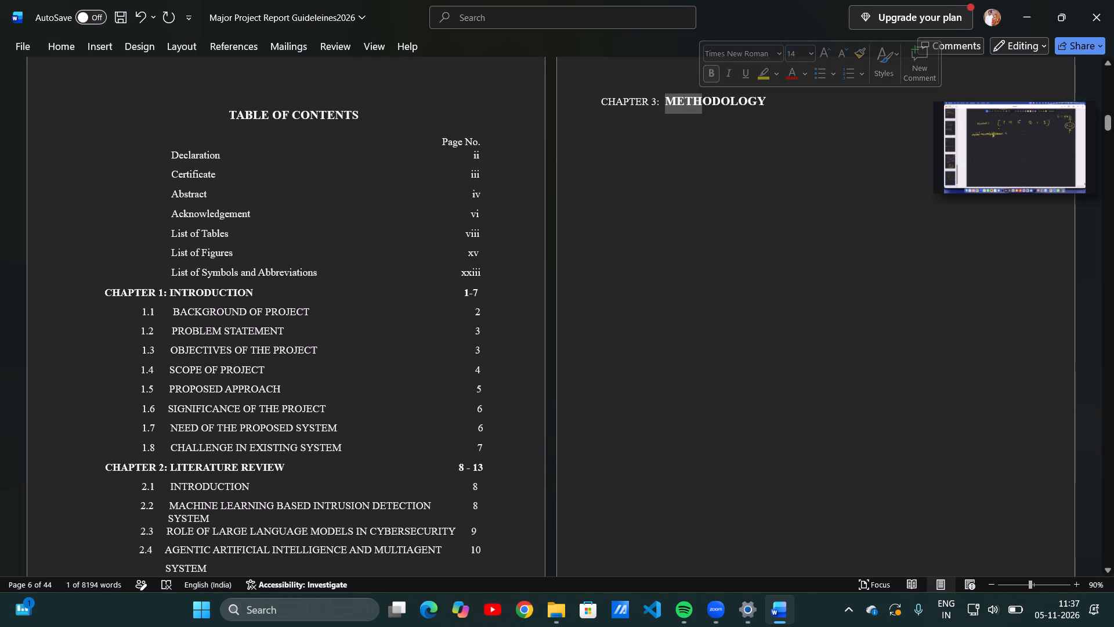
pyautogui.moveTo(663, 98); pyautogui.dragTo(599, 93)
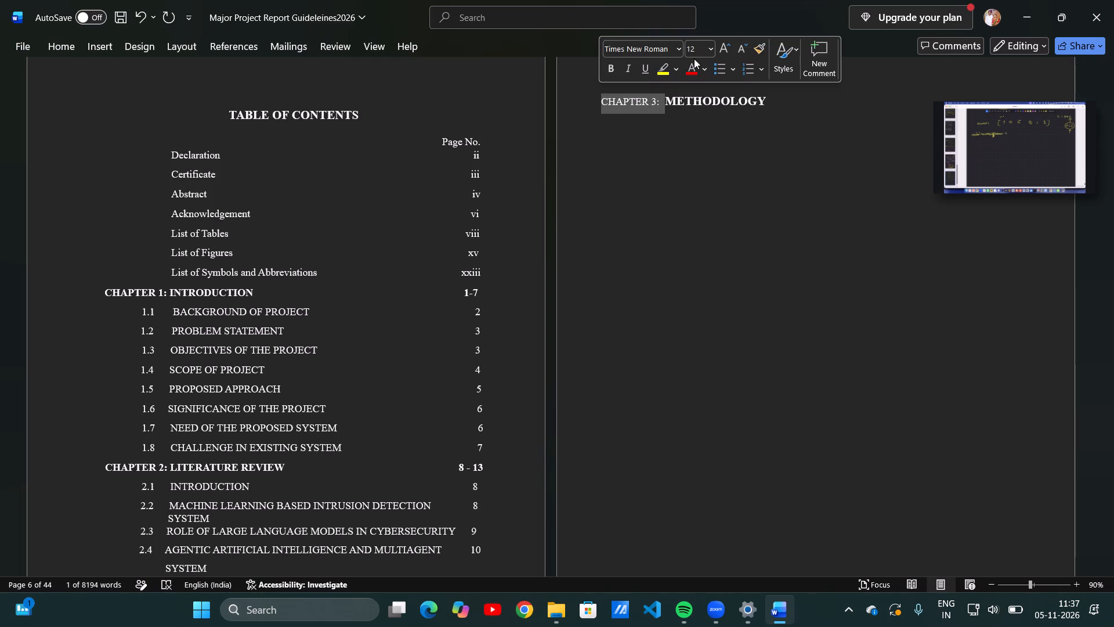
pyautogui.click(694, 51)
pyautogui.write('14')
pyautogui.press('Return')
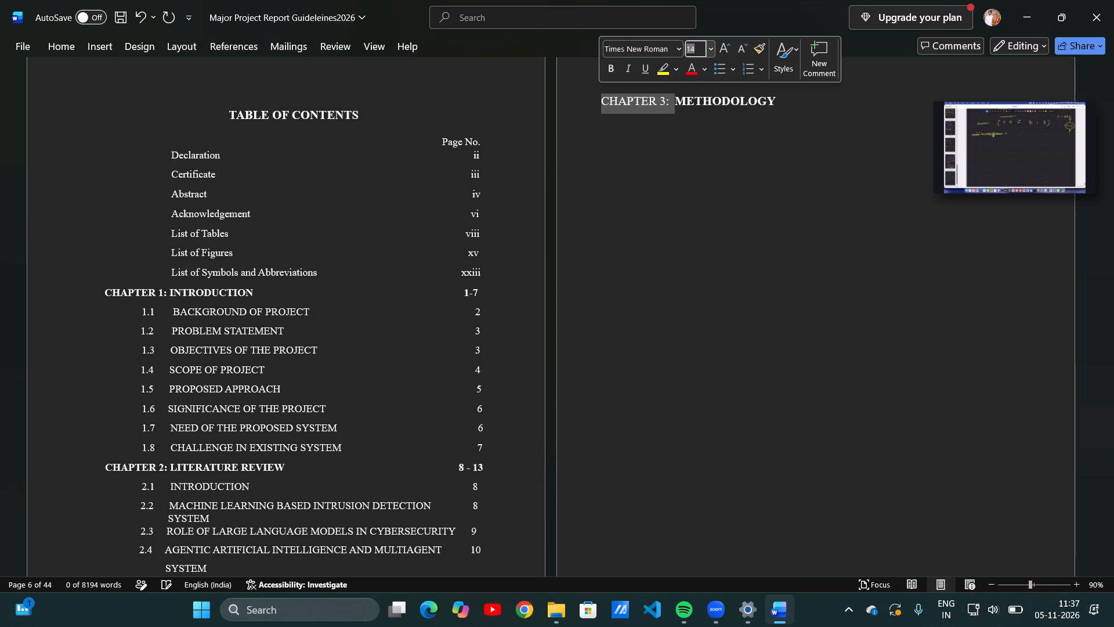
pyautogui.click(616, 64)
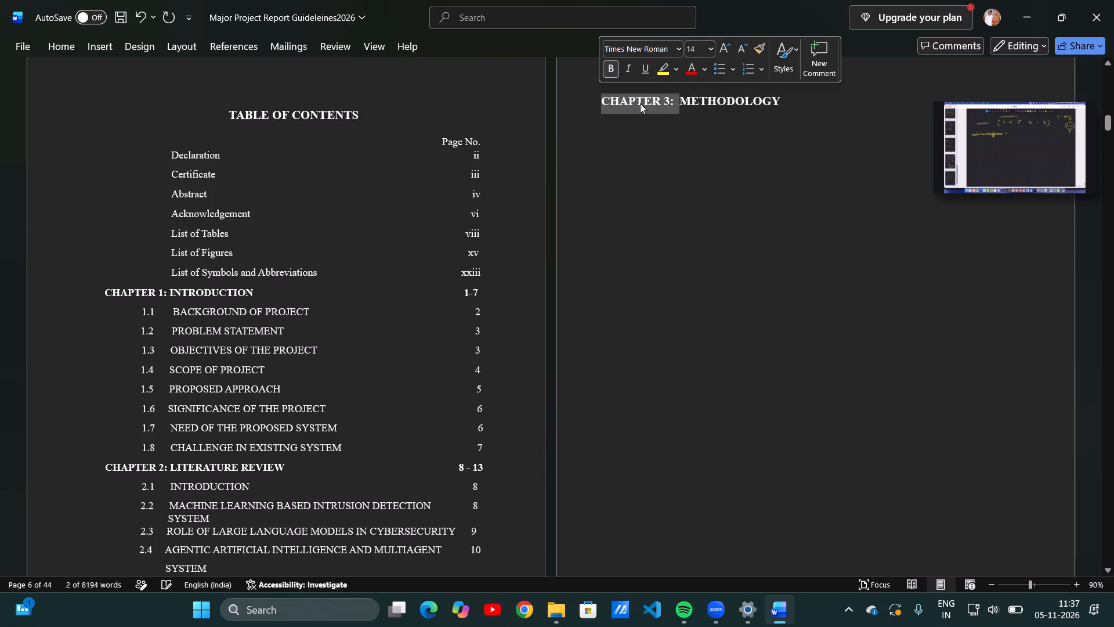
pyautogui.click(645, 113)
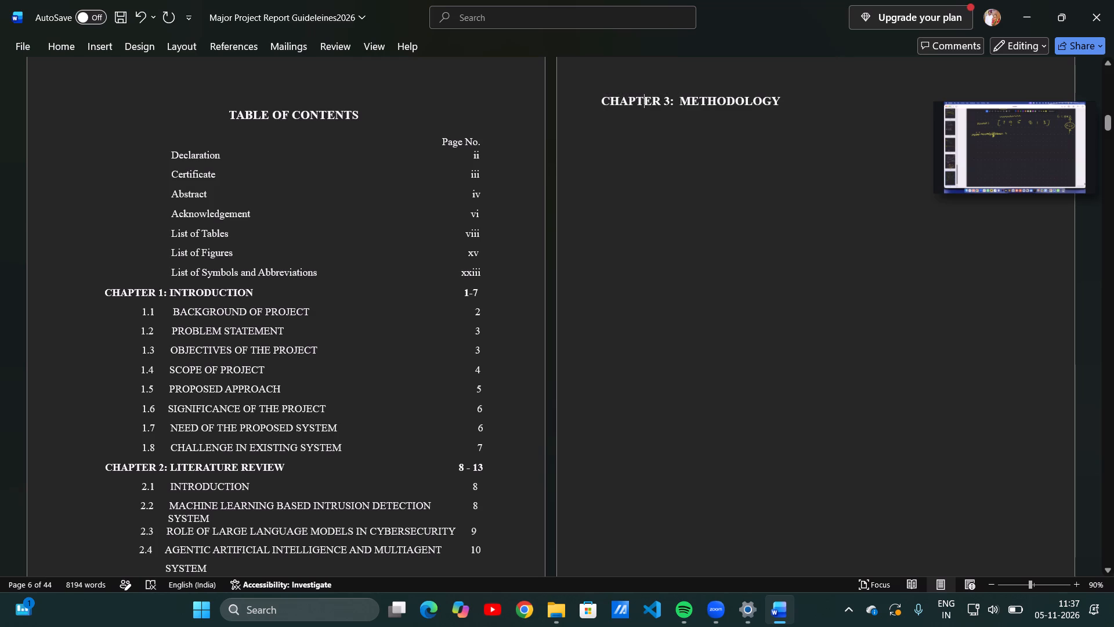
# Set the whole "CHAPTER 3: METHODOLOGY" contents heading to 12 pt, matching the Chapter 1 heading.
pyautogui.moveTo(252, 293); pyautogui.dragTo(209, 288)
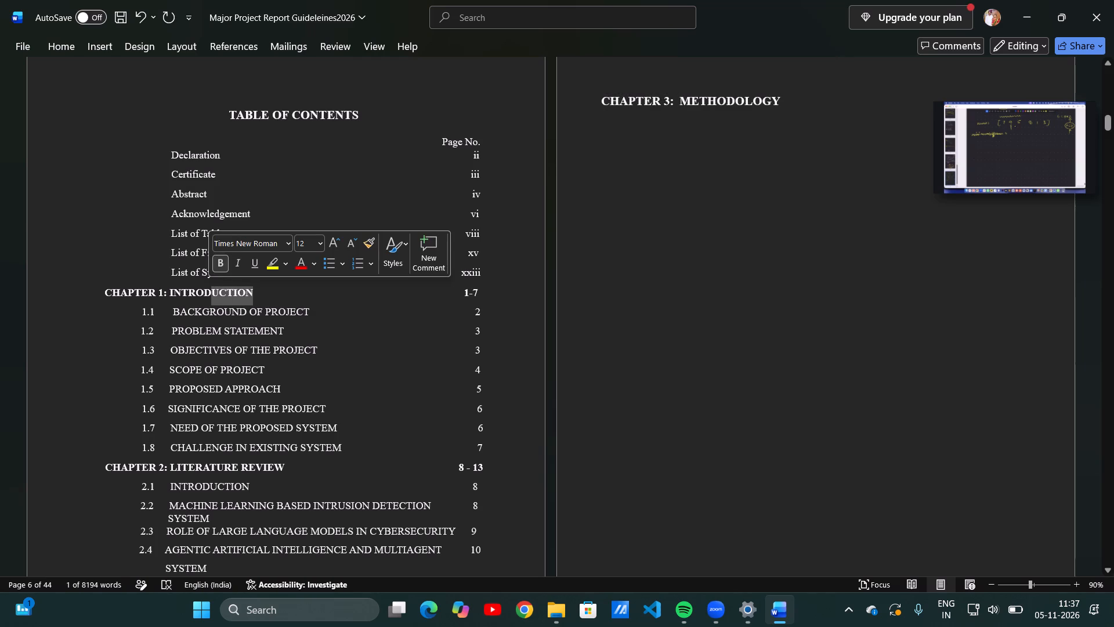
pyautogui.moveTo(780, 99); pyautogui.dragTo(685, 92)
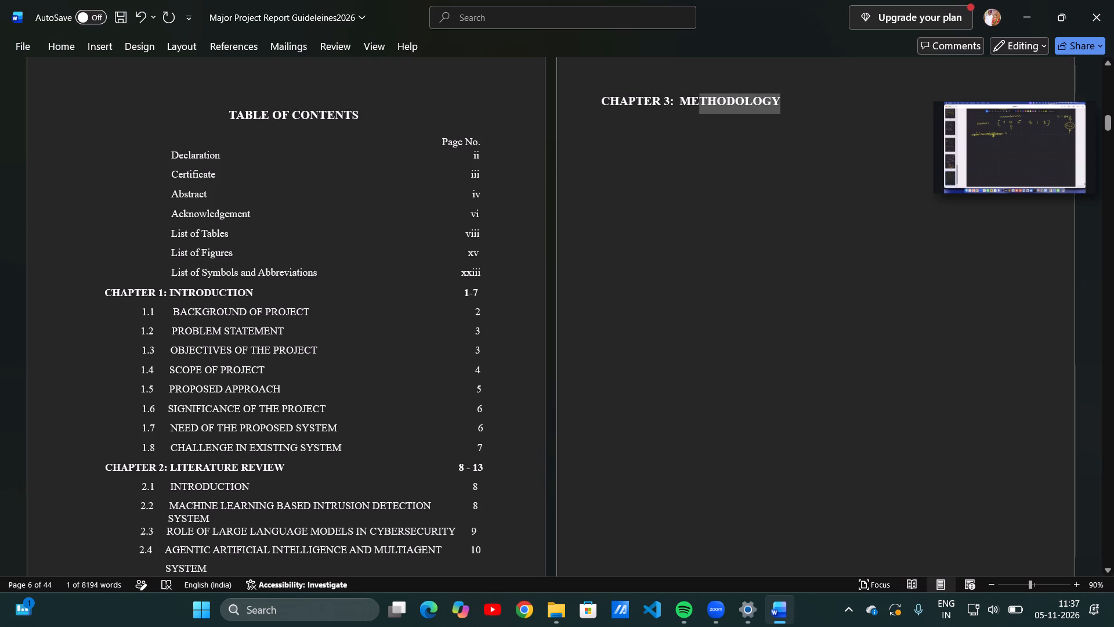
pyautogui.moveTo(685, 92); pyautogui.dragTo(621, 98)
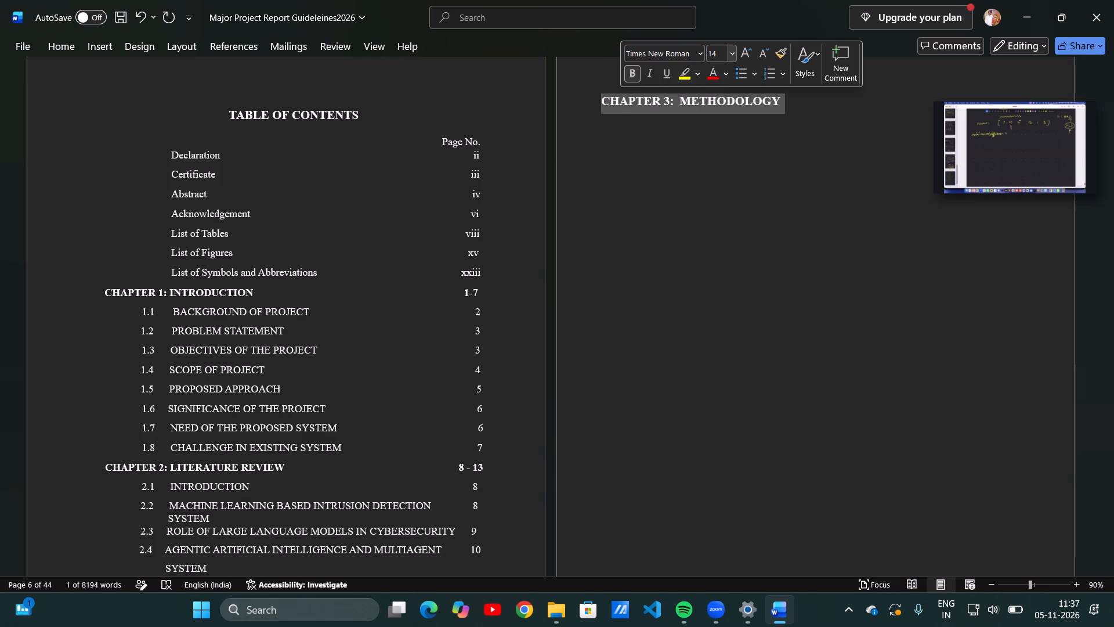
pyautogui.click(717, 56)
pyautogui.write('12')
pyautogui.press('Return')
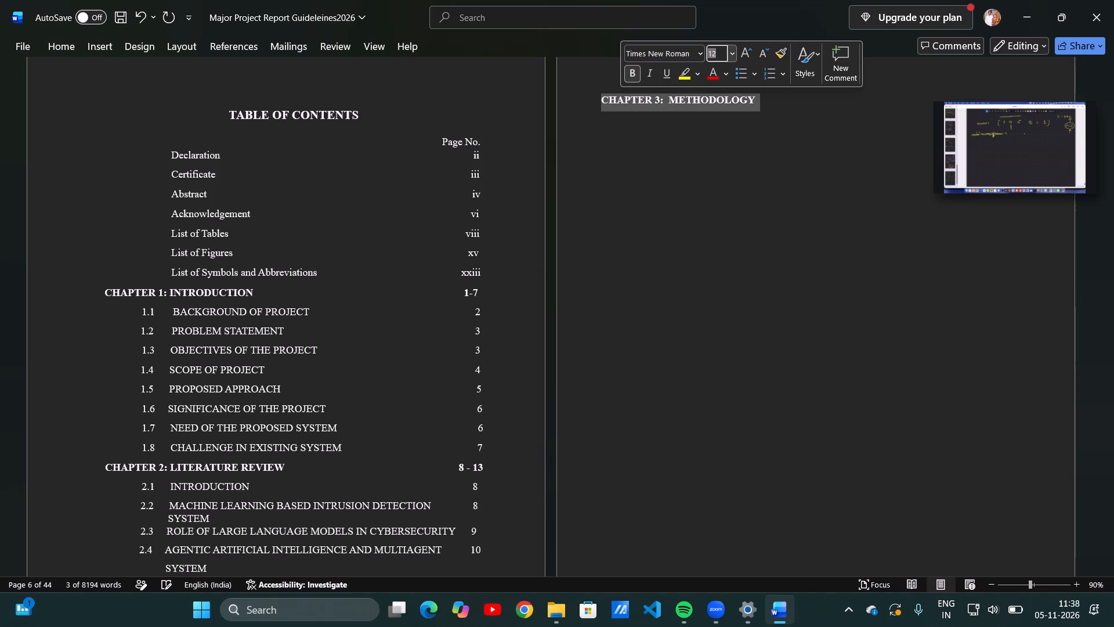
pyautogui.click(721, 96)
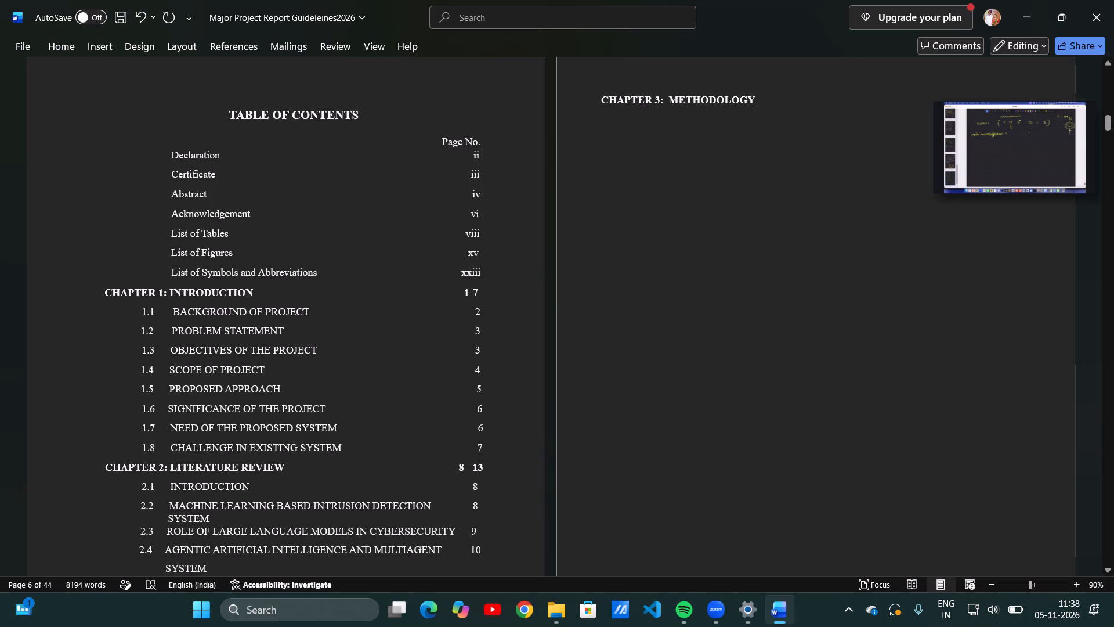
pyautogui.scroll(-11, 717, 314)
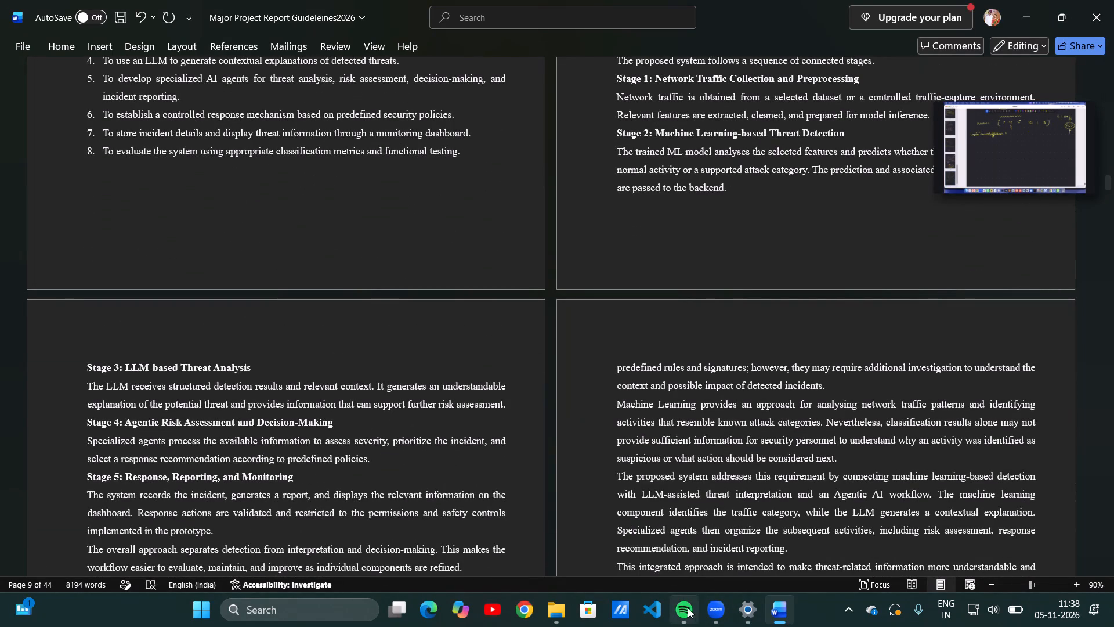
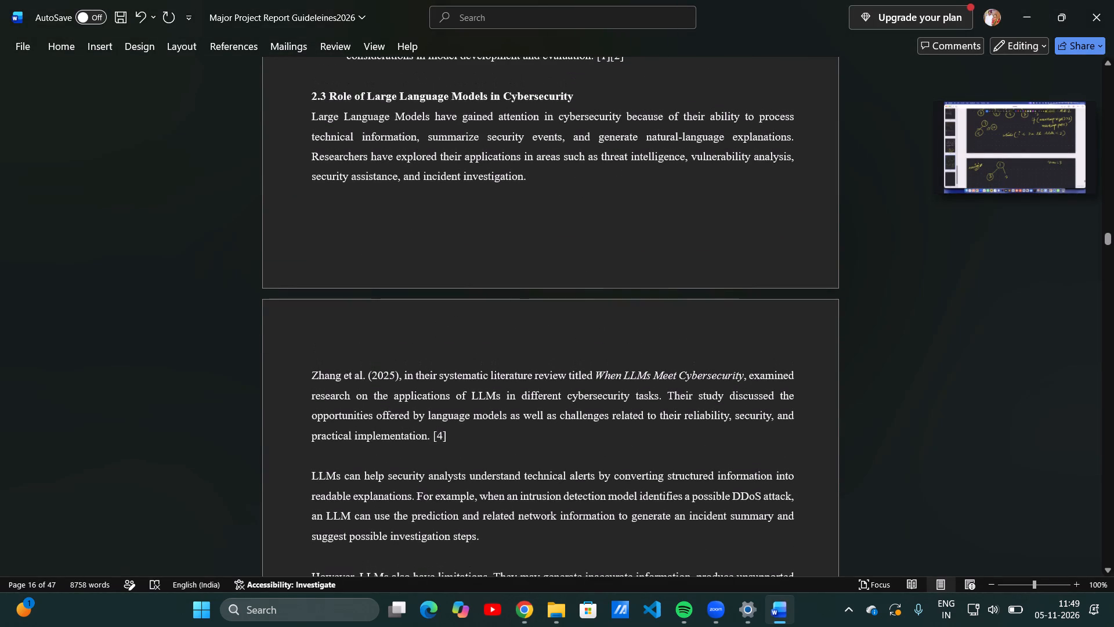
pyautogui.click(443, 457)
pyautogui.press('BackSpace')
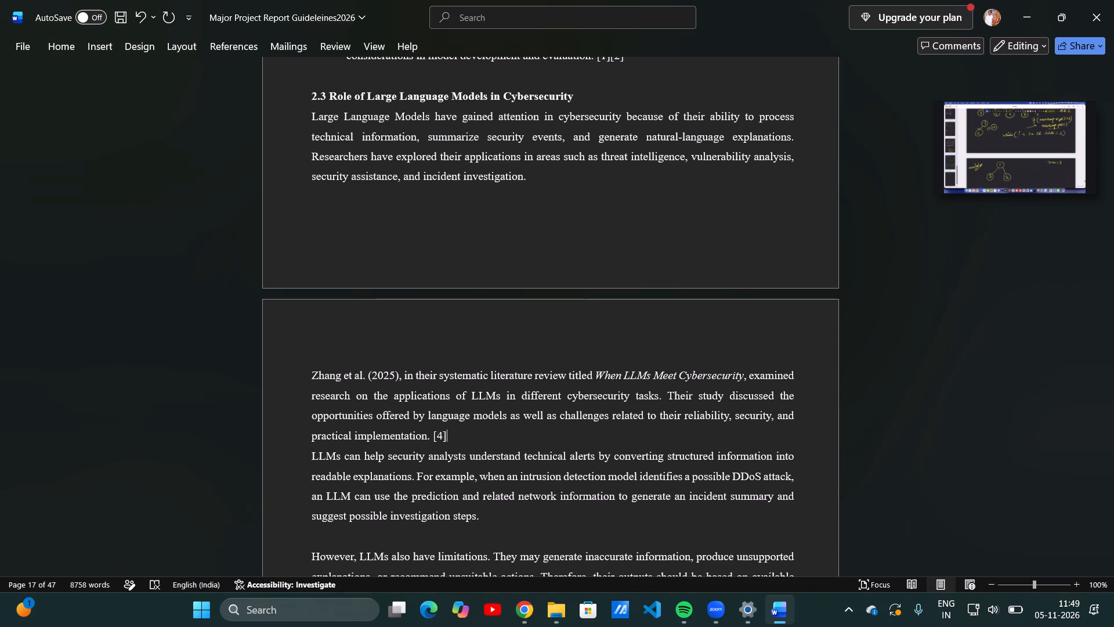
pyautogui.scroll(-1, 443, 457)
pyautogui.keyDown('ctrl'); pyautogui.scroll(1, 443, 457); pyautogui.keyUp('ctrl')
pyautogui.keyDown('ctrl'); pyautogui.scroll(-2, 443, 457); pyautogui.keyUp('ctrl')
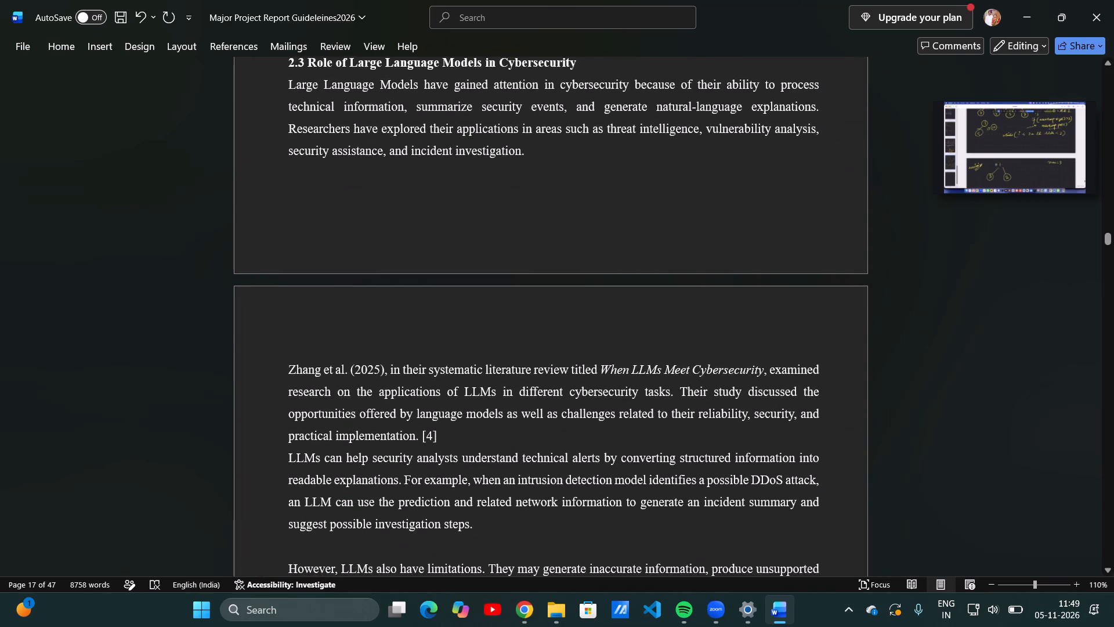
pyautogui.scroll(-2, 443, 457)
pyautogui.click(381, 305)
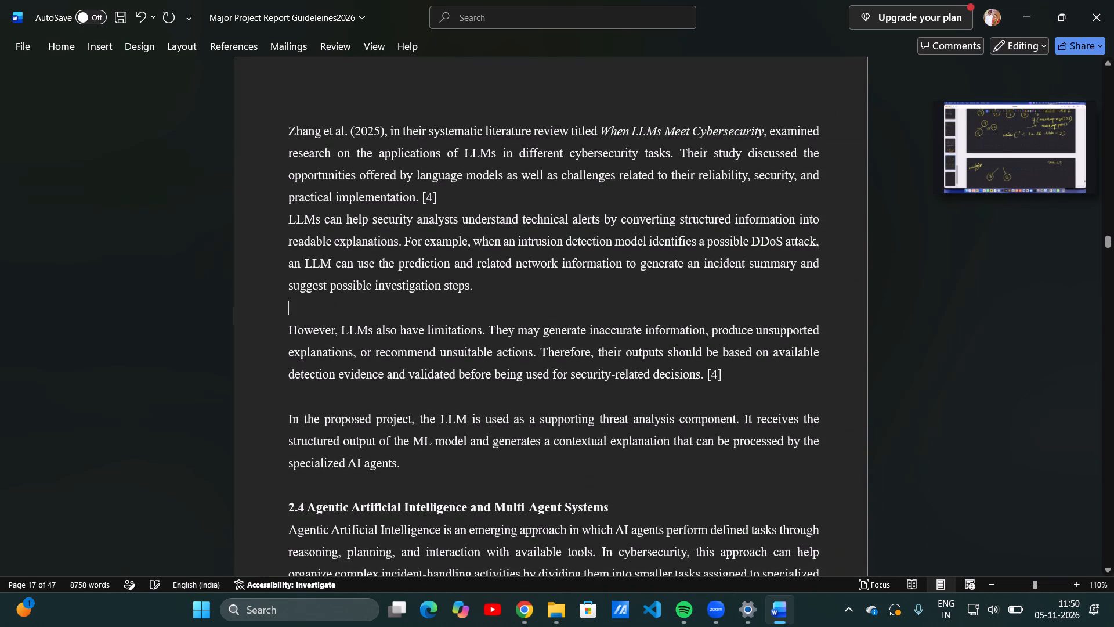
pyautogui.press('BackSpace')
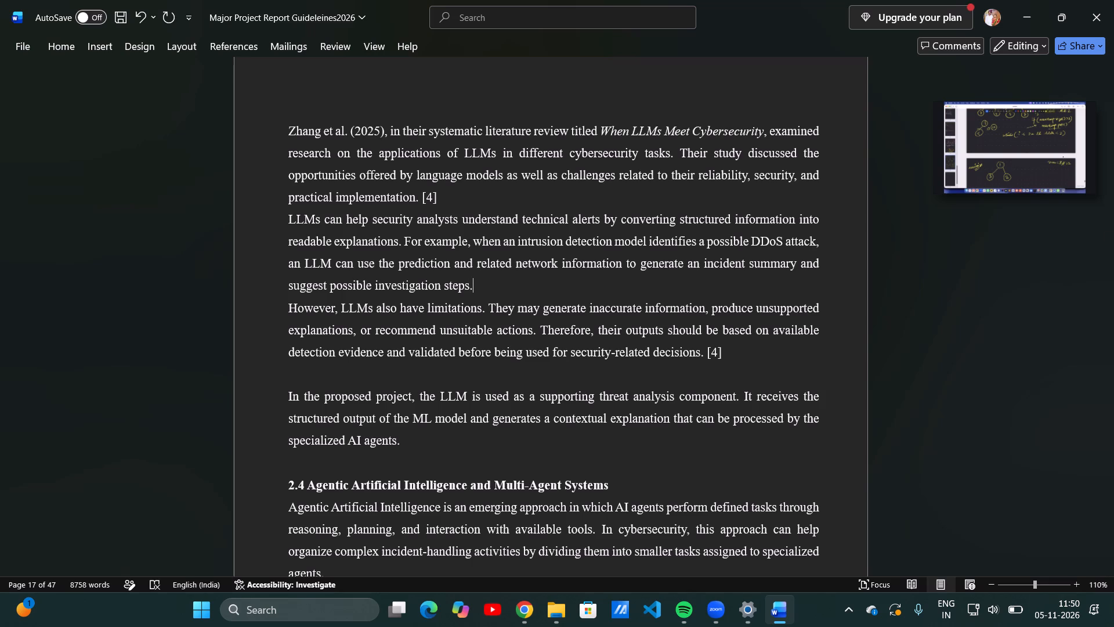
pyautogui.click(321, 366)
pyautogui.press('BackSpace')
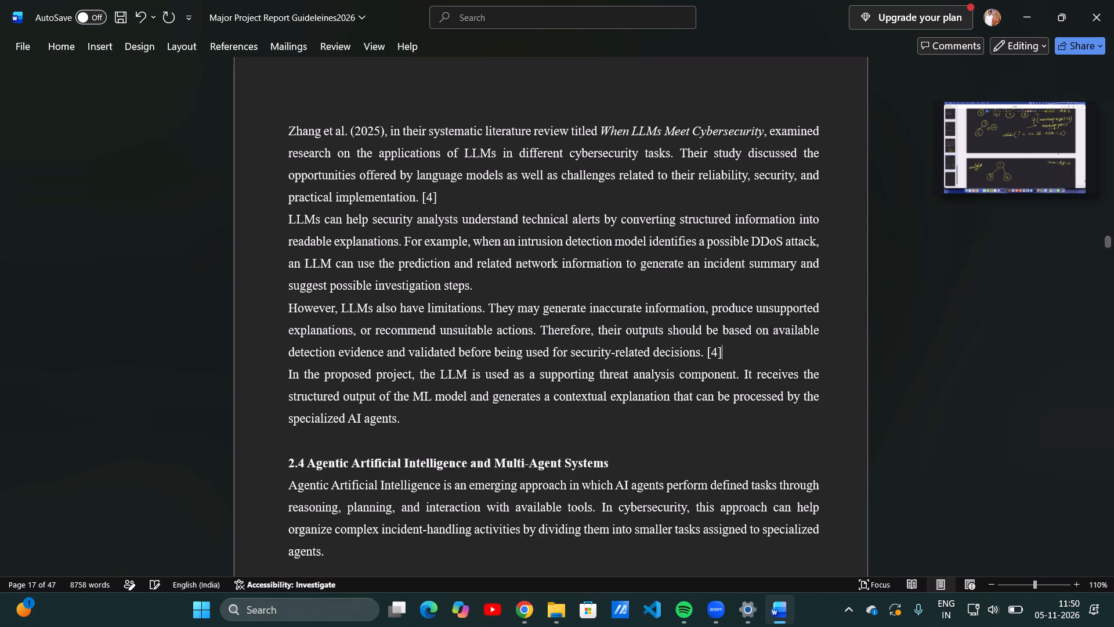
pyautogui.click(406, 421)
pyautogui.press('Return')
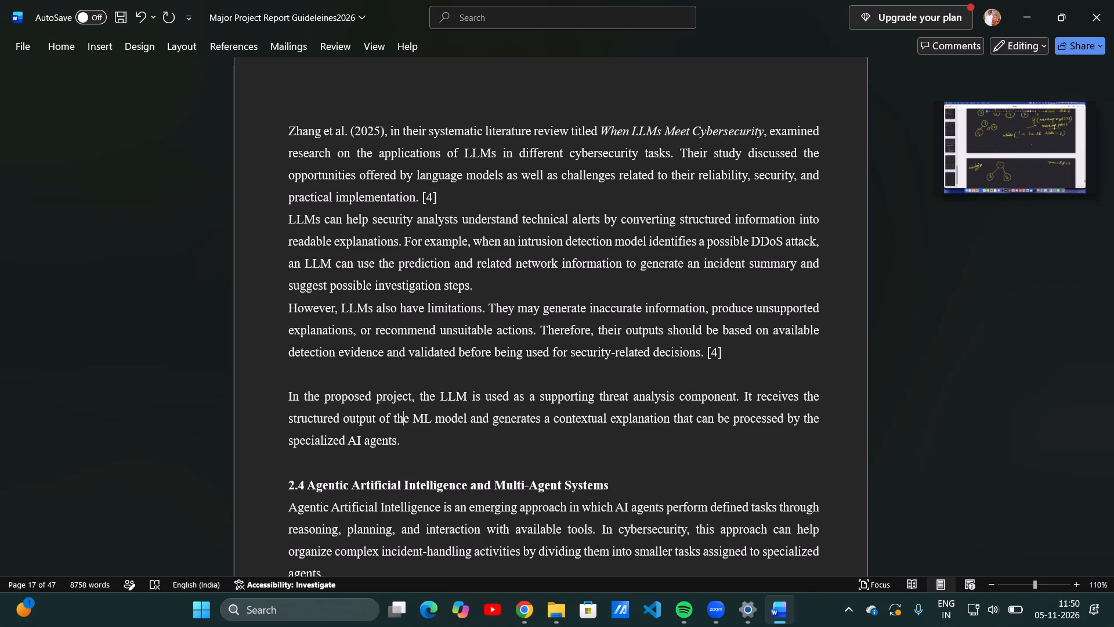
pyautogui.click(366, 385)
pyautogui.press('BackSpace')
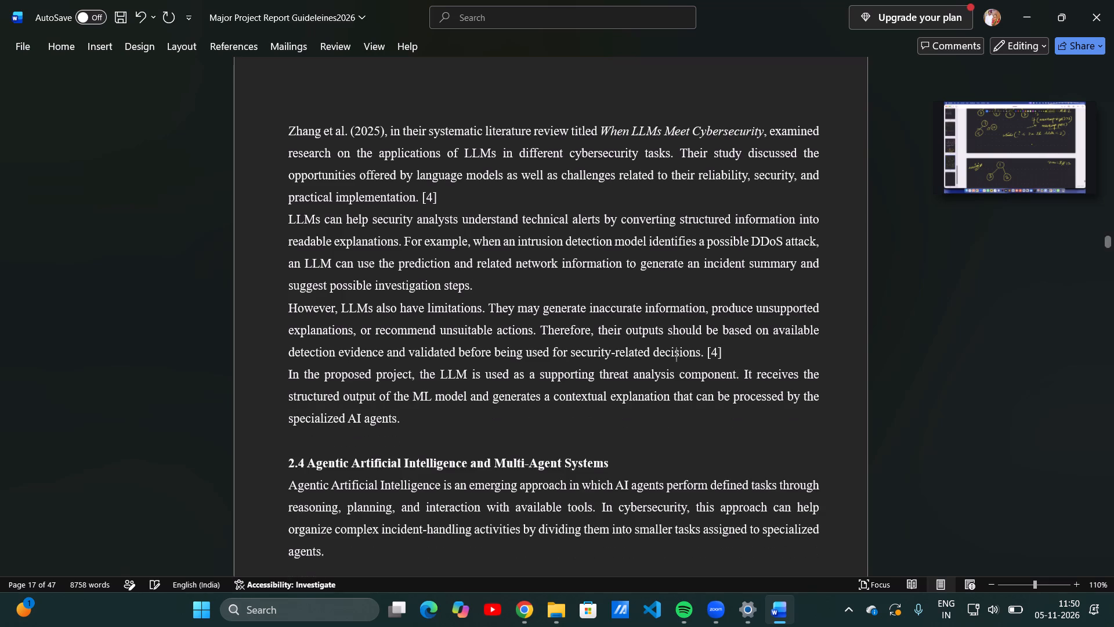
# Paste the copied subsections 2.3.1 and 2.3.2 on a new line after section 2.3's last paragraph, ending "specialized AI agents.".
pyautogui.click(421, 420)
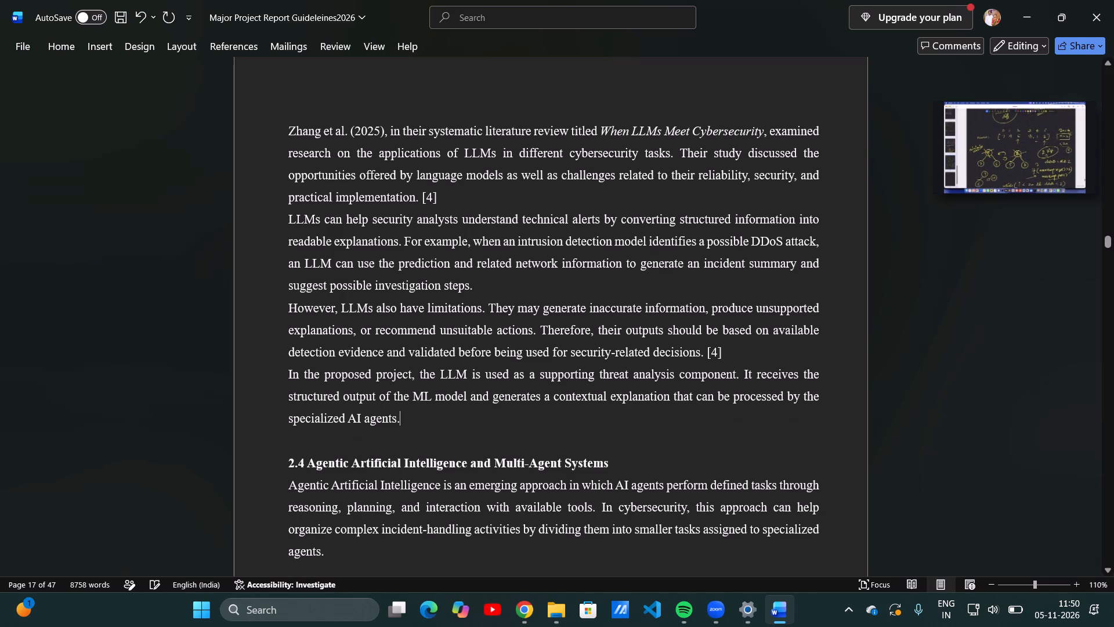
pyautogui.press('Return')
pyautogui.hotkey('ctrl', 'v')
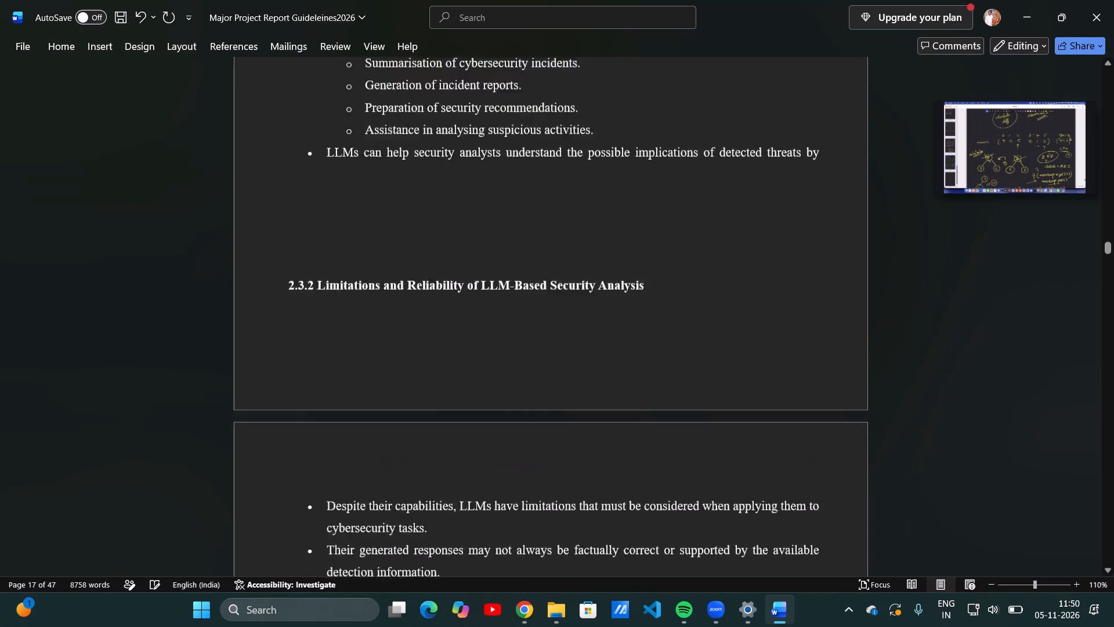
# Insert a blank line before heading 2.3.1 and enough unbulleted blank lines before heading 2.3.2 to move it onto the next page.
pyautogui.scroll(7, 522, 337)
pyautogui.scroll(-1, 522, 337)
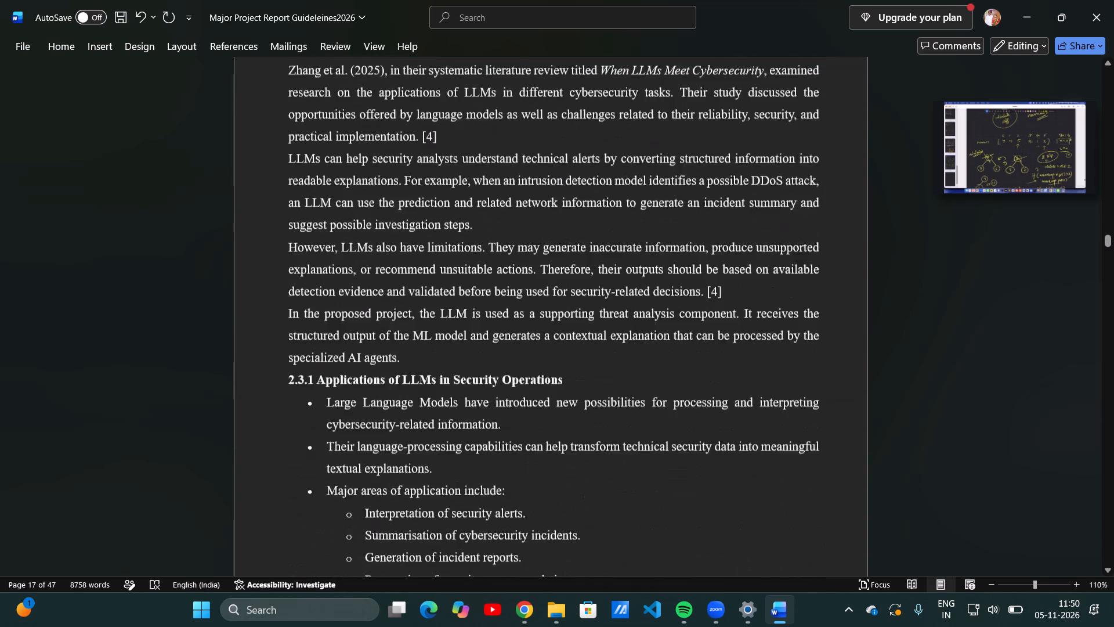
pyautogui.click(413, 131)
pyautogui.press('Return')
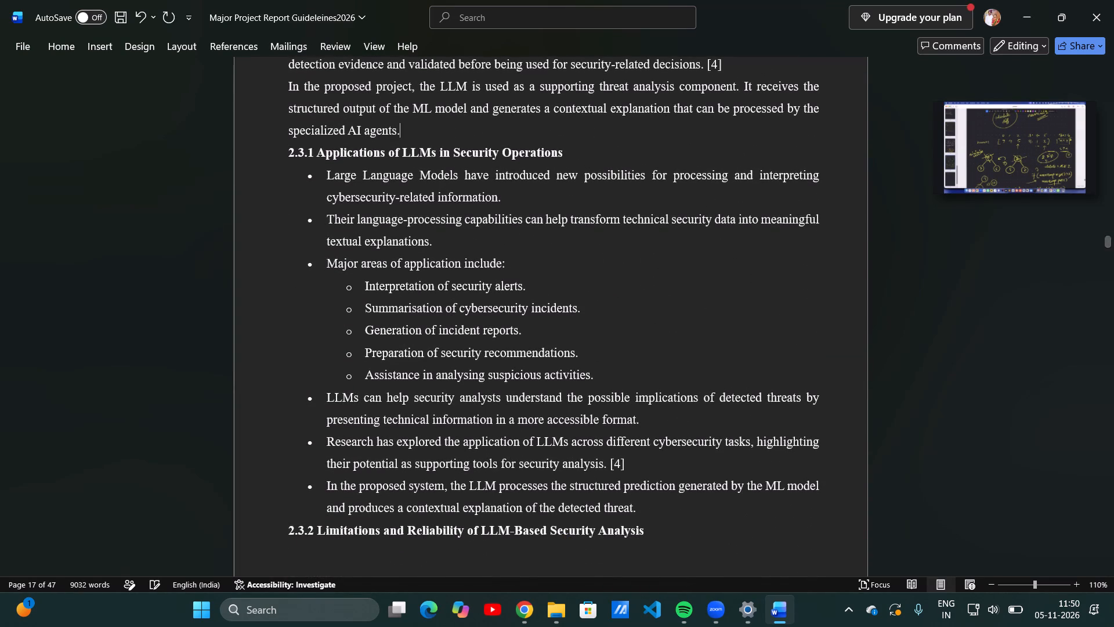
pyautogui.press('Return')
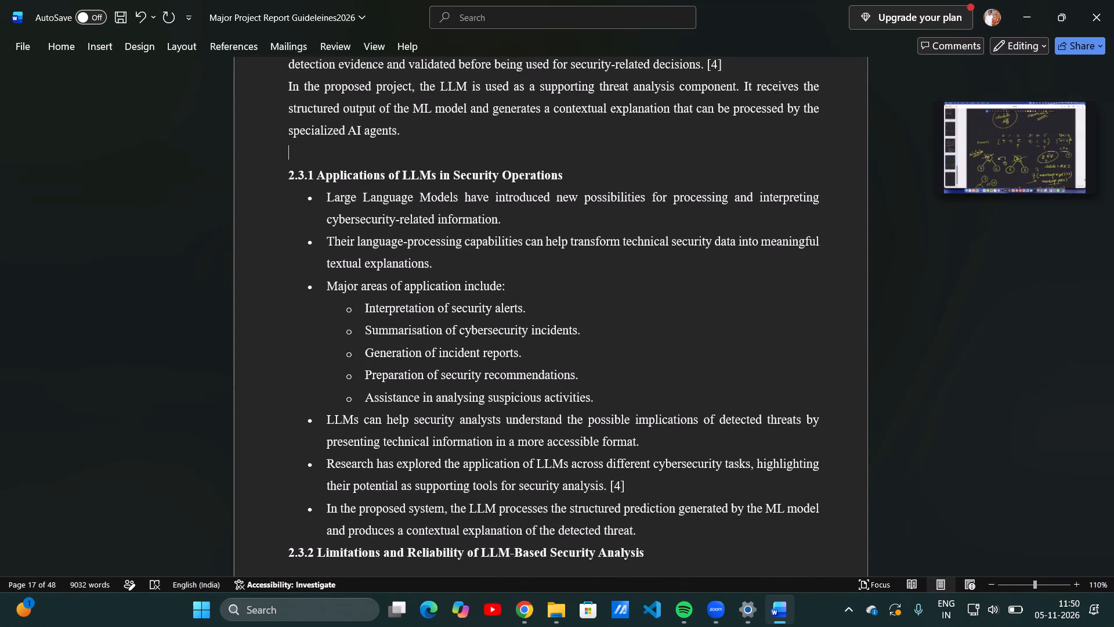
pyautogui.scroll(-1, 413, 131)
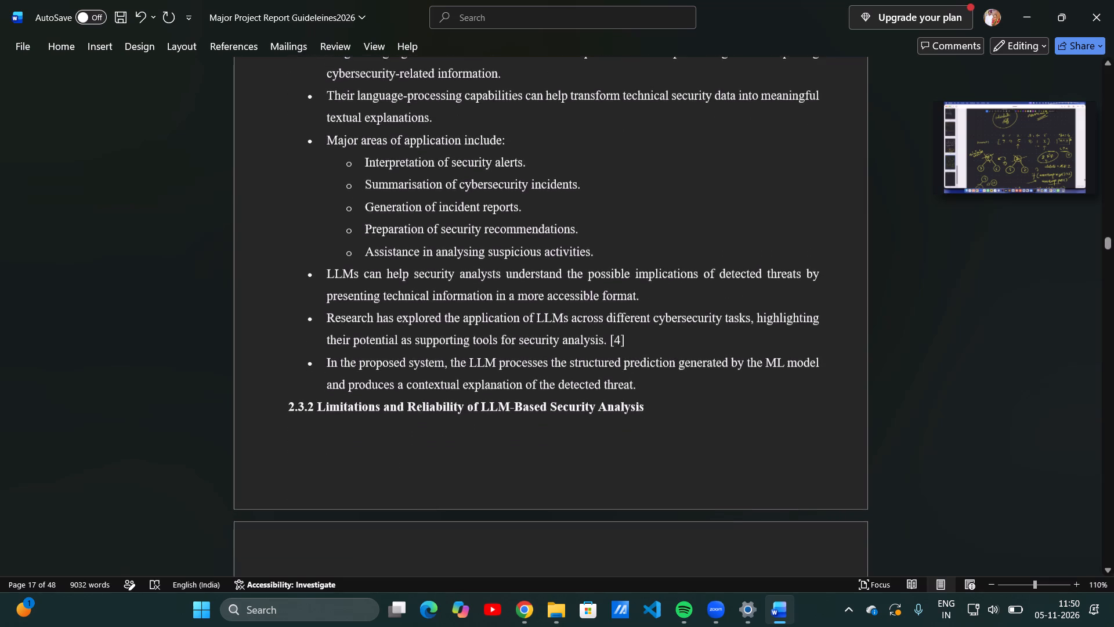
pyautogui.click(645, 380)
pyautogui.press('Return')
pyautogui.press('Return')
pyautogui.press('Return')
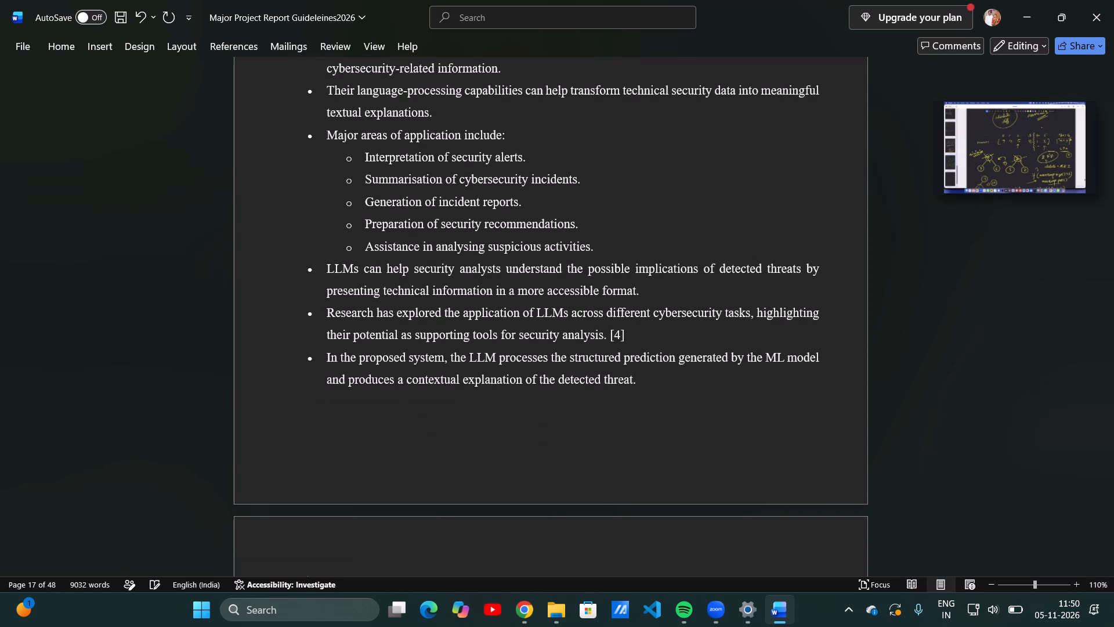
pyautogui.scroll(-2, 645, 380)
pyautogui.press('BackSpace')
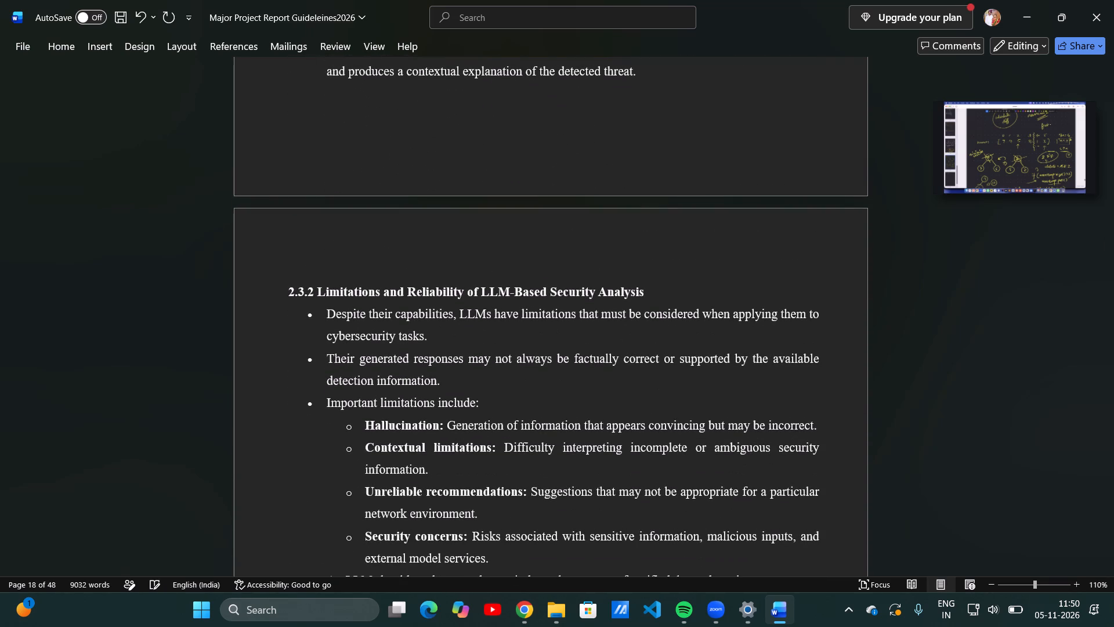
# Remove the two extra blank lines above heading 2.4 Agentic Artificial Intelligence and Multi-Agent Systems, keeping one.
pyautogui.scroll(-2, 703, 421)
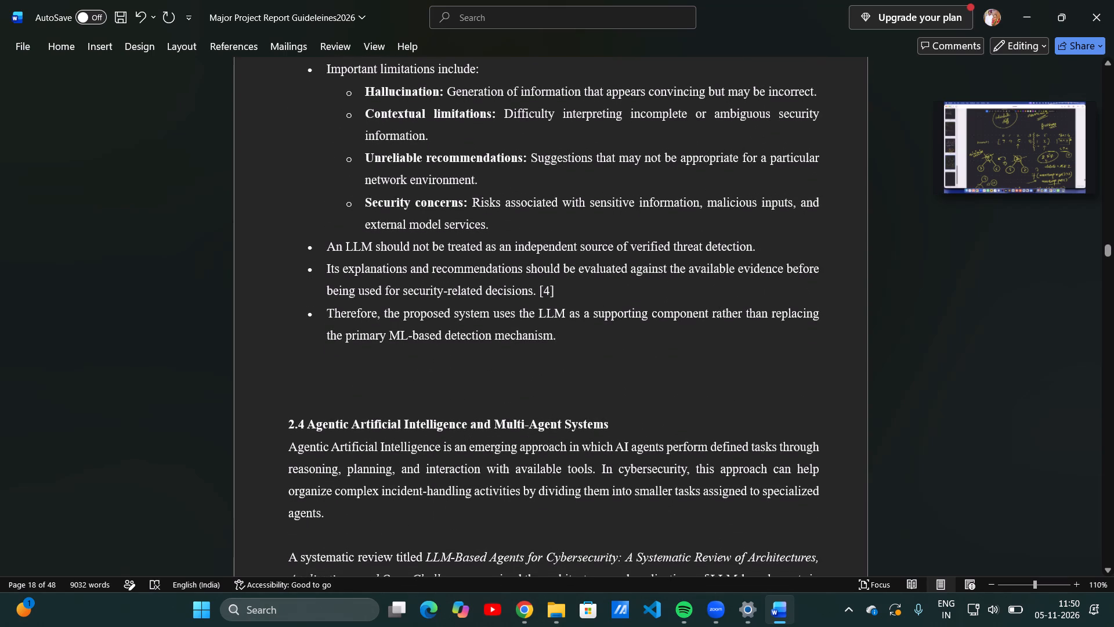
pyautogui.click(458, 408)
pyautogui.press('BackSpace')
pyautogui.press('BackSpace')
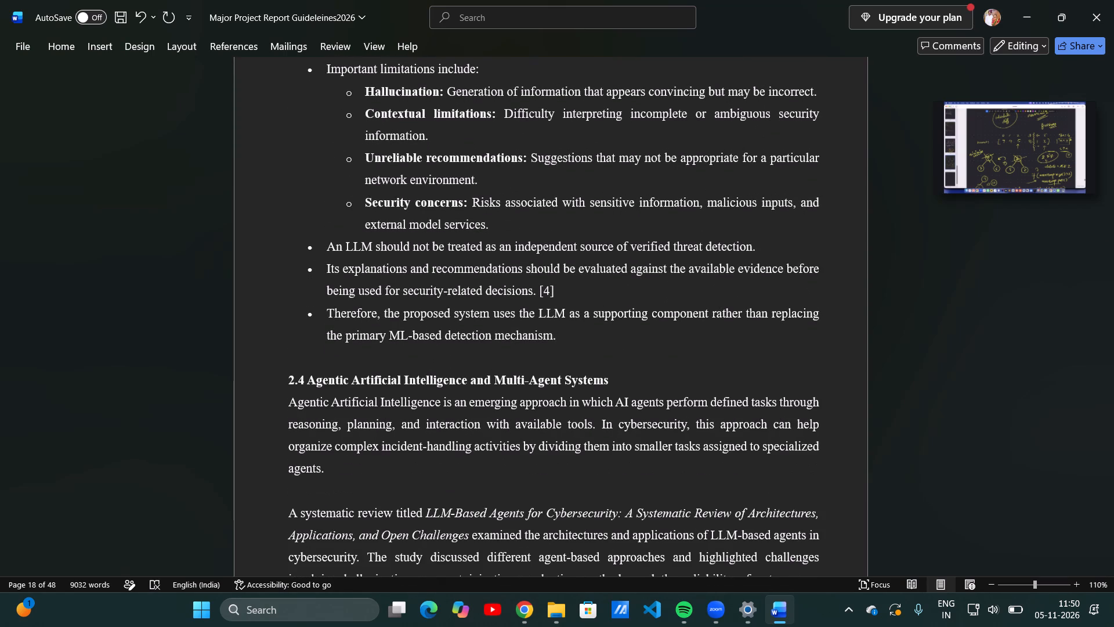
# Remove the remaining blank lines between the body paragraphs of section 2.4, up to the one about the proposed project.
pyautogui.click(385, 491)
pyautogui.press('BackSpace')
pyautogui.scroll(-1, 385, 491)
pyautogui.keyDown('ctrl'); pyautogui.scroll(1, 385, 491); pyautogui.keyUp('ctrl')
pyautogui.keyDown('ctrl'); pyautogui.scroll(-1, 385, 491); pyautogui.keyUp('ctrl')
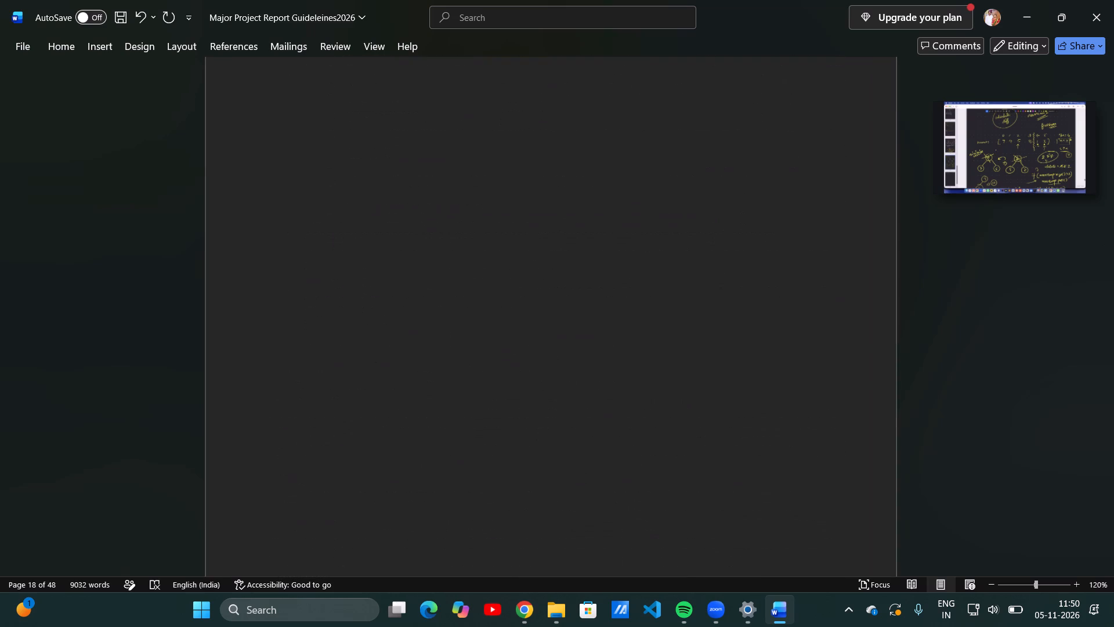
pyautogui.scroll(-1, 385, 491)
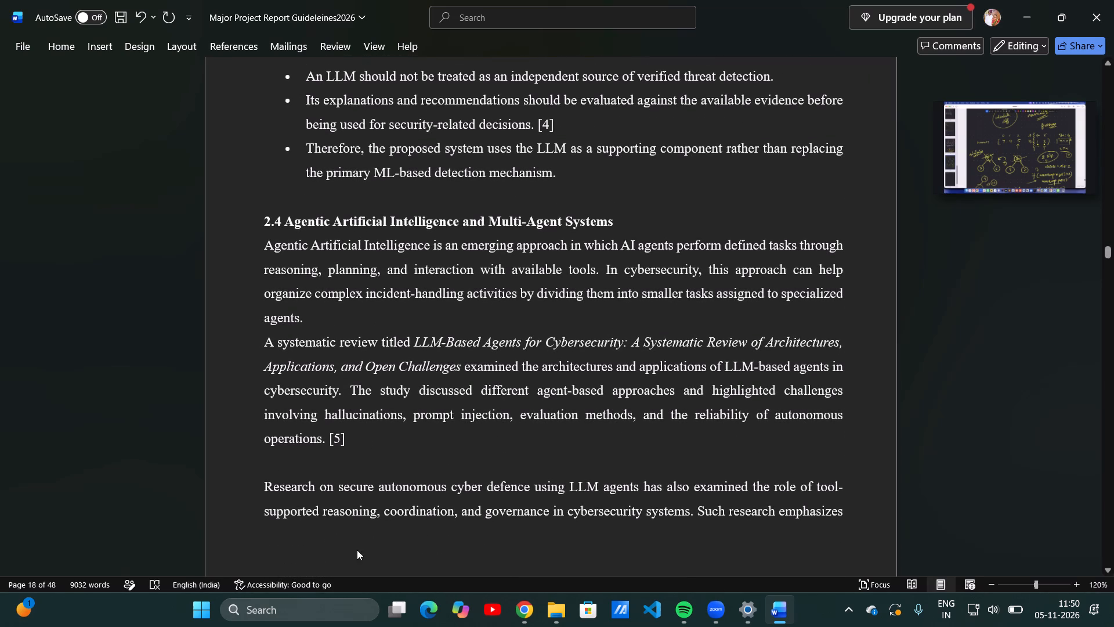
pyautogui.click(341, 467)
pyautogui.press('BackSpace')
pyautogui.scroll(-2, 341, 467)
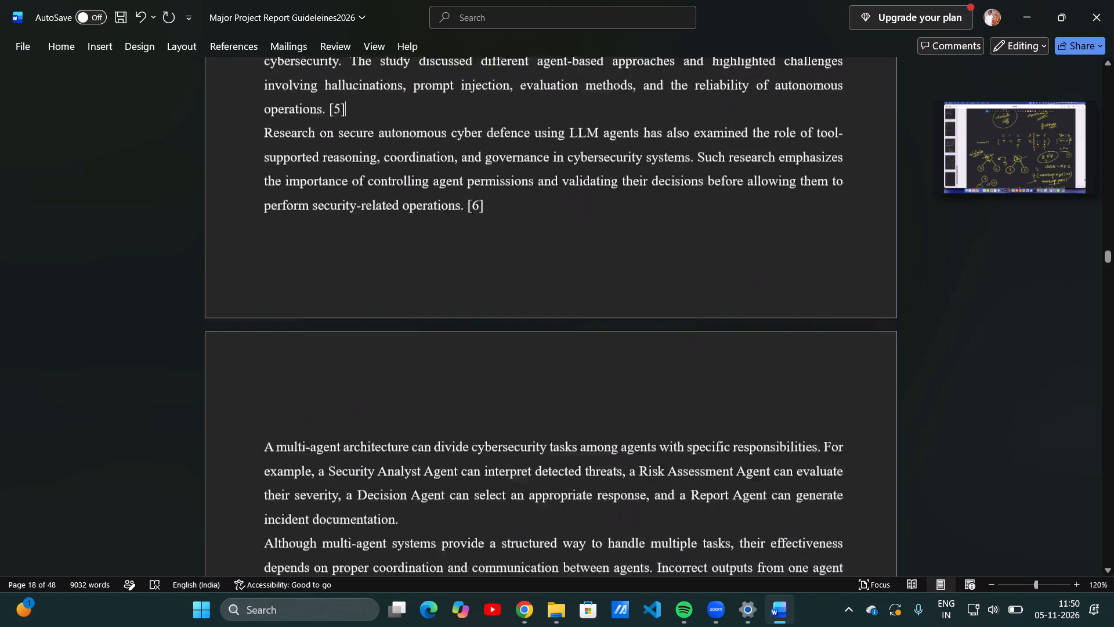
pyautogui.scroll(-2, 341, 467)
pyautogui.click(349, 442)
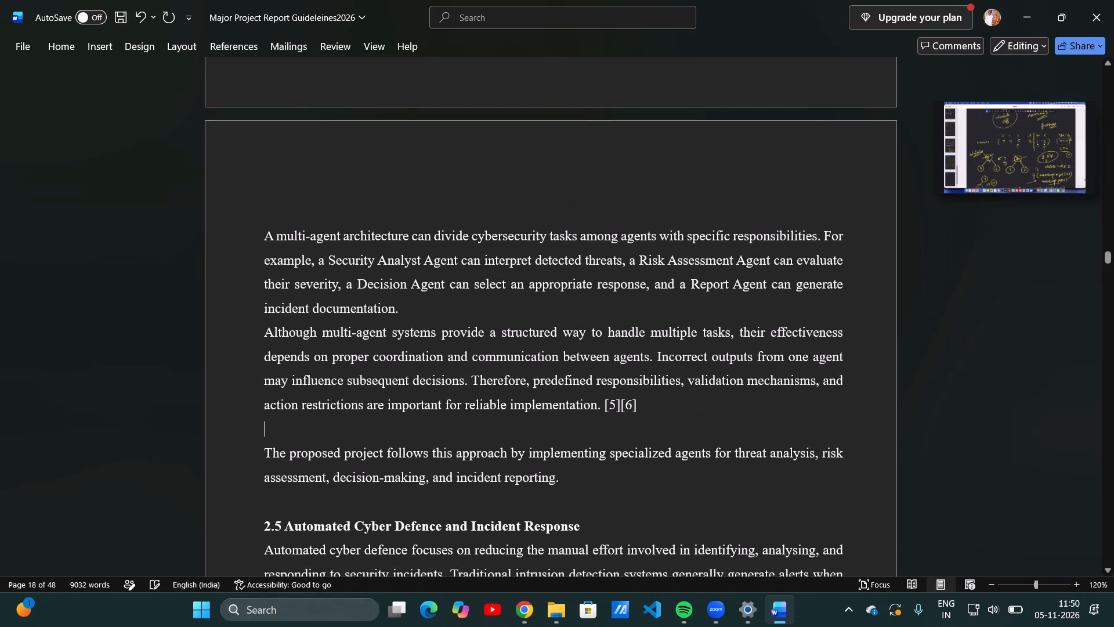
pyautogui.press('BackSpace')
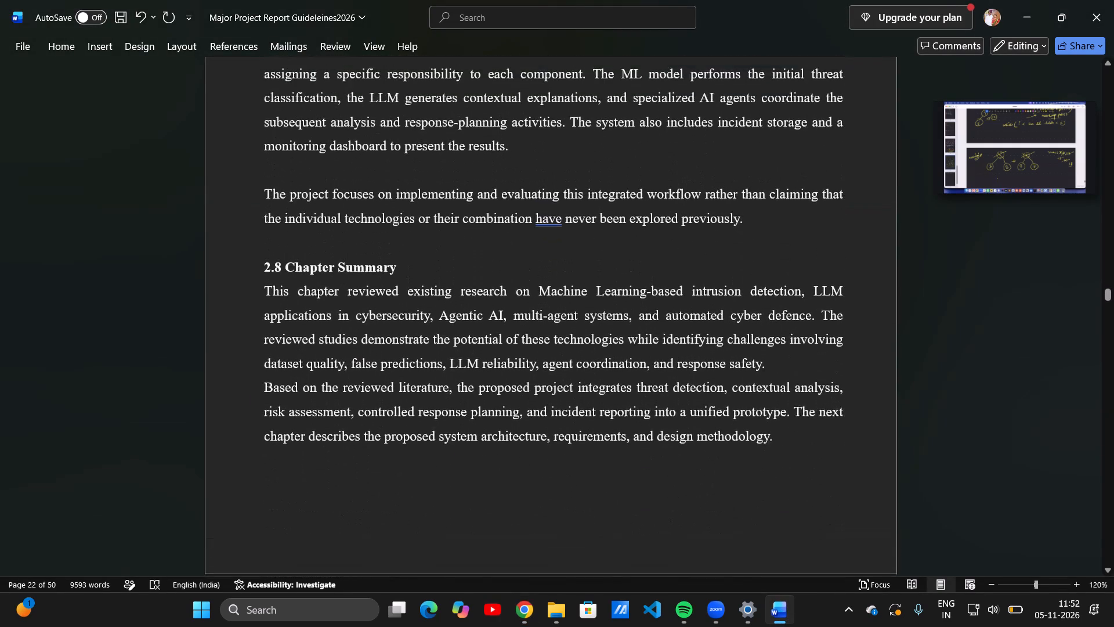
pyautogui.scroll(3, 696, 435)
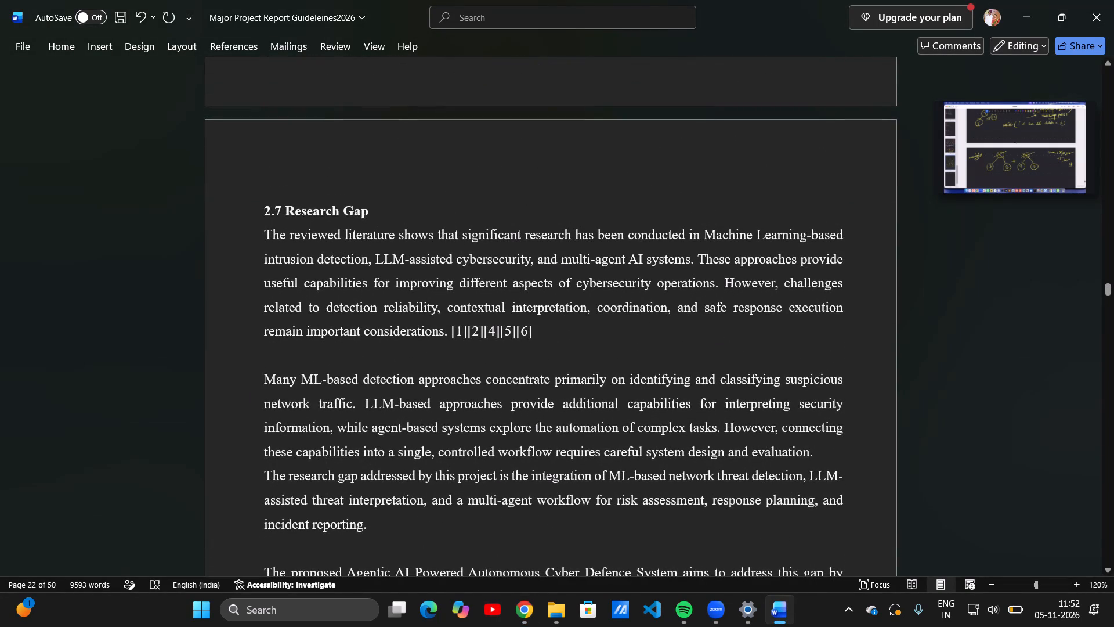
pyautogui.click(439, 359)
pyautogui.press('BackSpace')
pyautogui.click(300, 536)
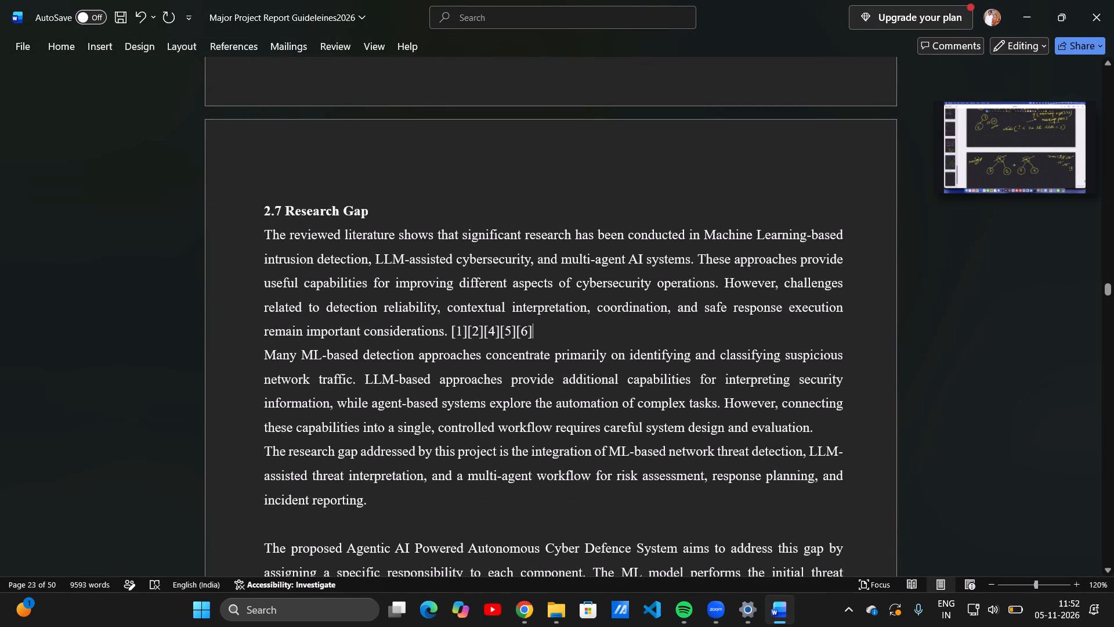
pyautogui.press('BackSpace')
pyautogui.scroll(-1, 300, 536)
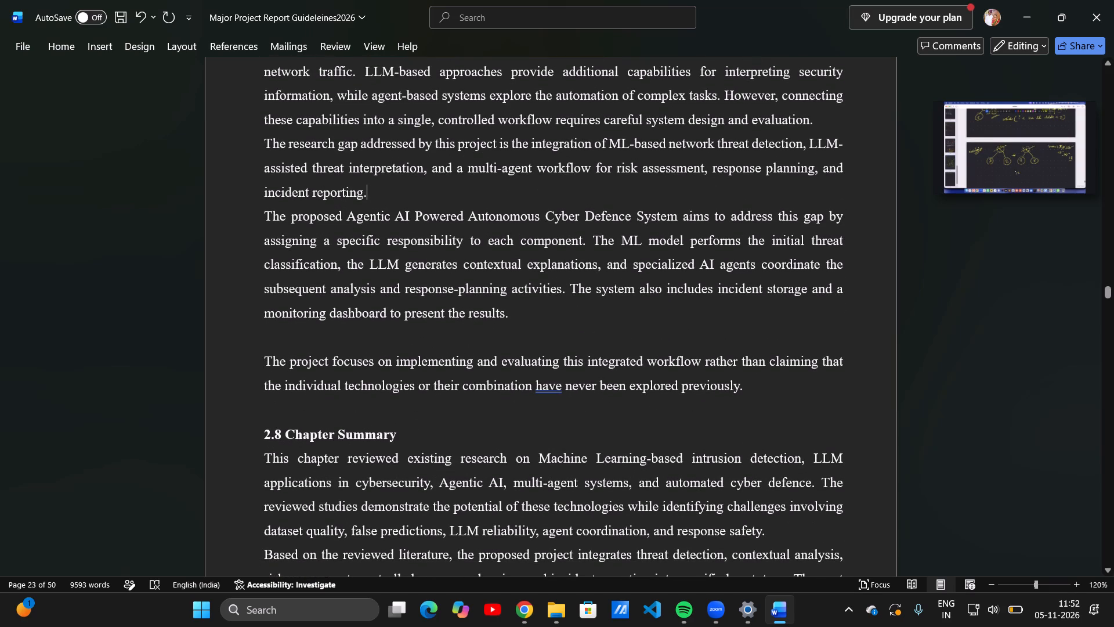
pyautogui.click(275, 345)
pyautogui.press('BackSpace')
# Delete all the blank lines above the CHAPTER 3 : METHODOLOGY heading so it starts at the top of its page.
pyautogui.scroll(2, 275, 345)
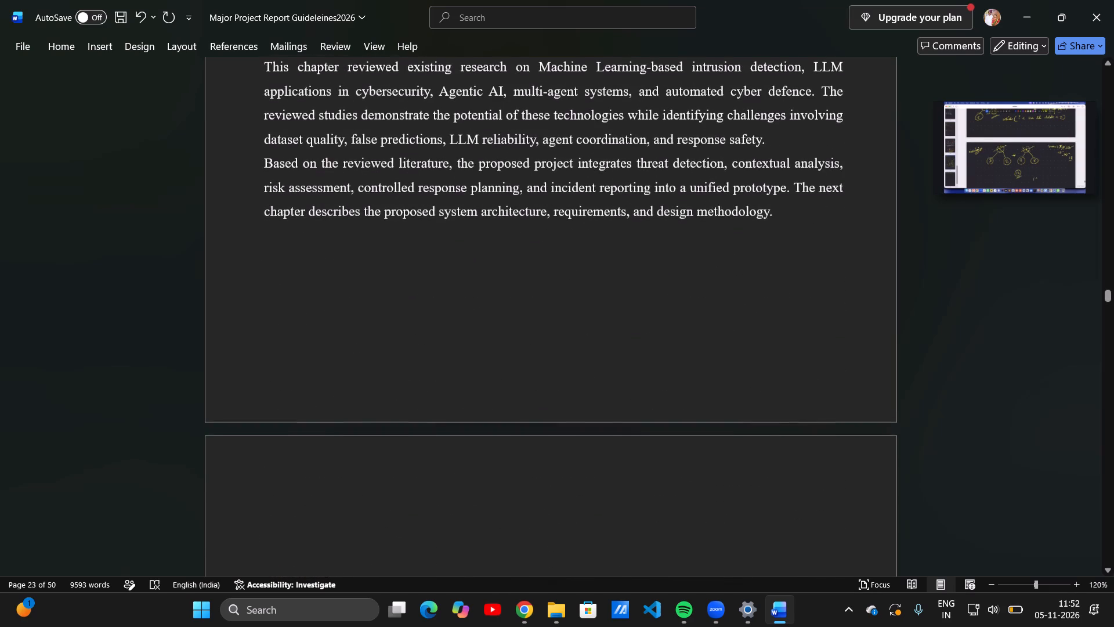
pyautogui.scroll(2, 275, 345)
pyautogui.scroll(-2, 275, 345)
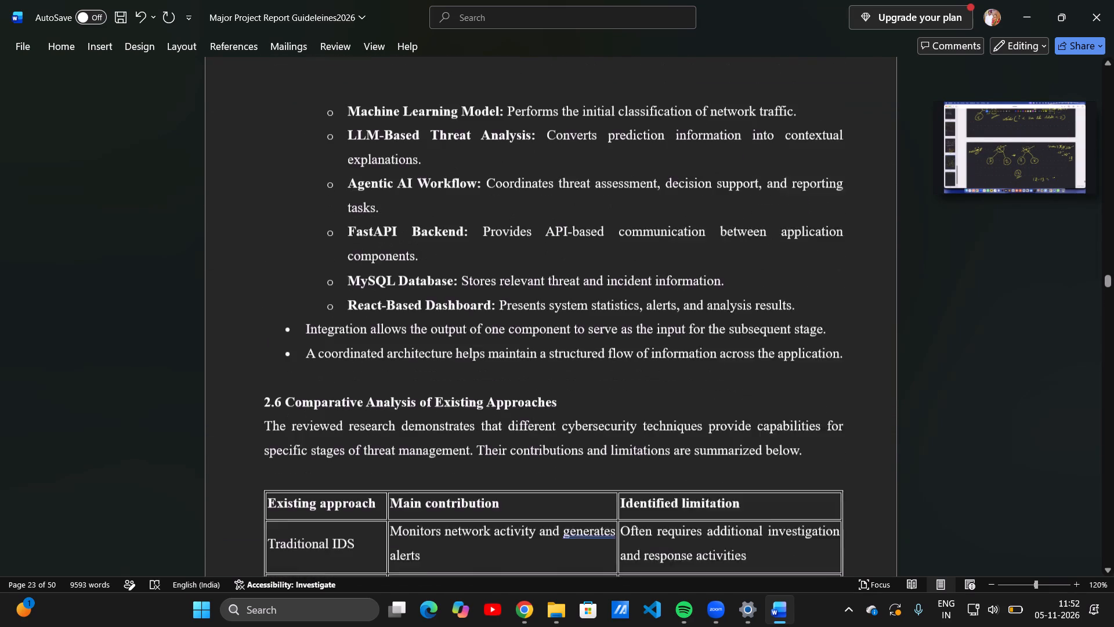
pyautogui.scroll(-1, 275, 345)
pyautogui.scroll(5, 421, 293)
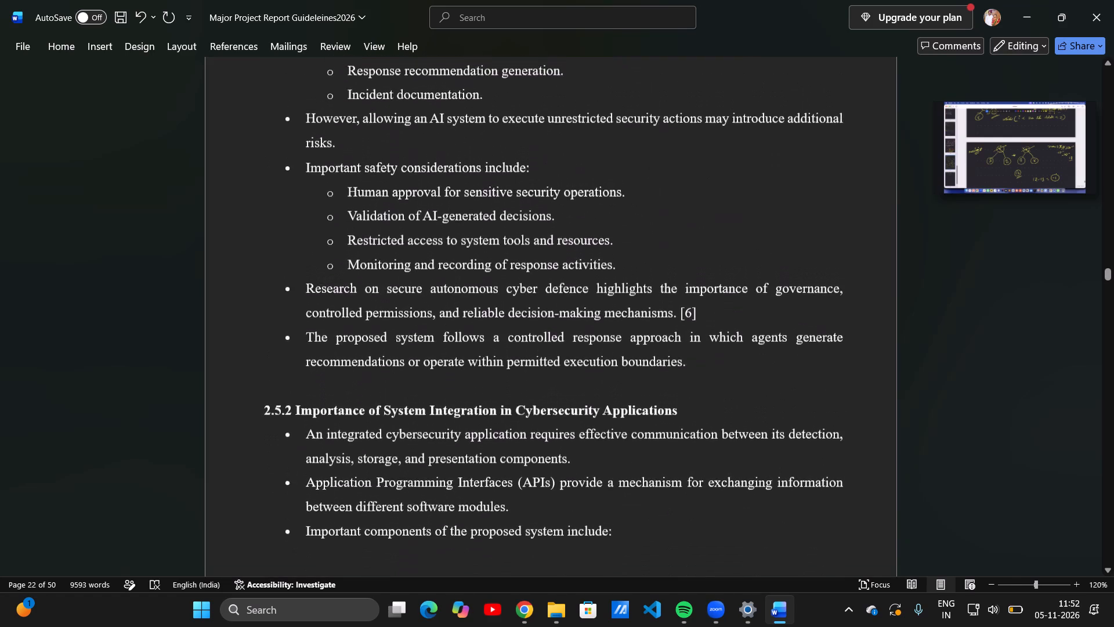
pyautogui.keyDown('ctrl'); pyautogui.scroll(-9, 421, 293); pyautogui.keyUp('ctrl')
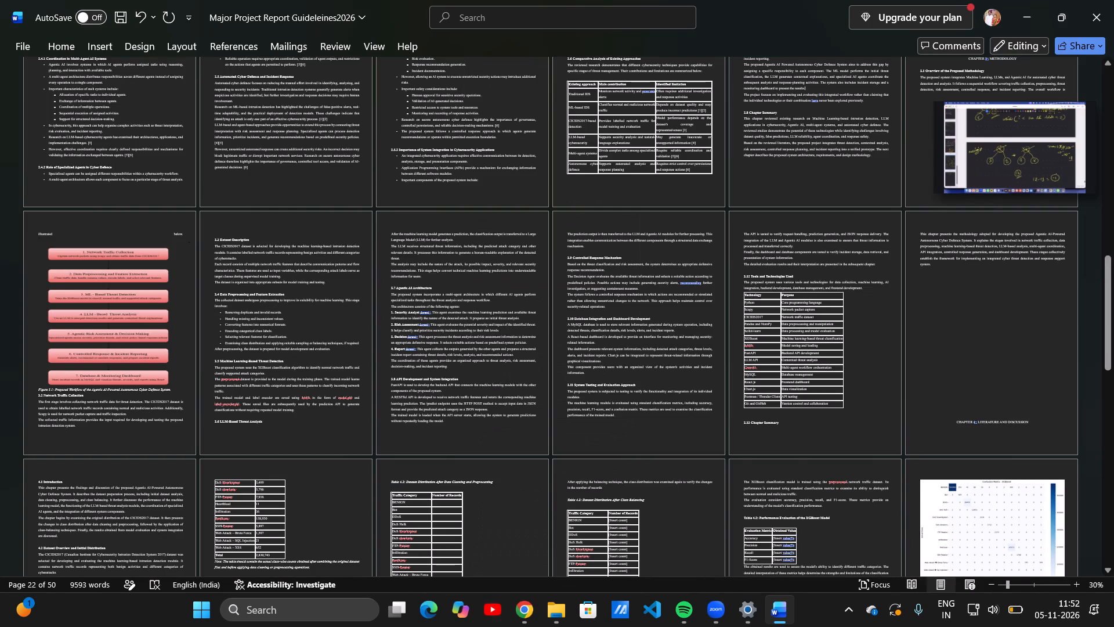
pyautogui.keyDown('ctrl'); pyautogui.scroll(5, 421, 293); pyautogui.keyUp('ctrl')
pyautogui.scroll(2, 421, 293)
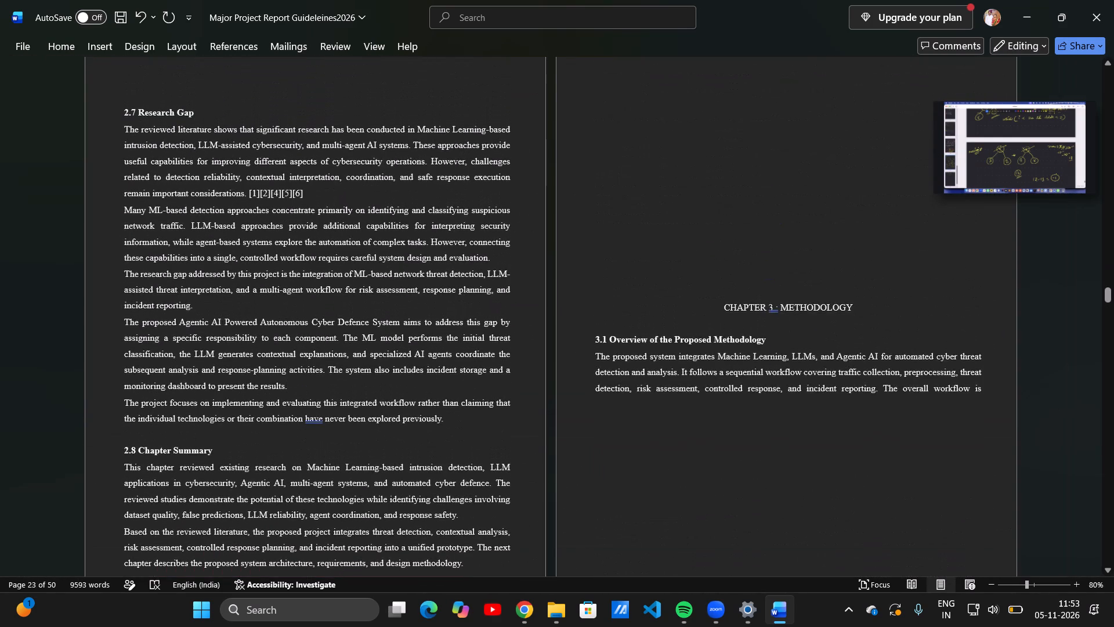
pyautogui.scroll(1, 421, 293)
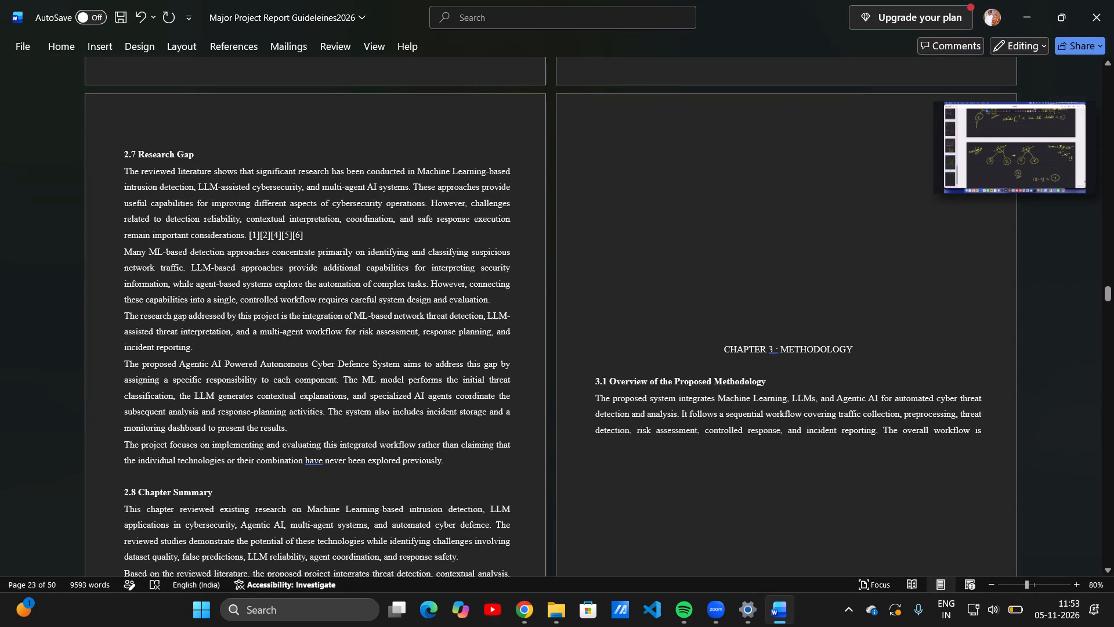
pyautogui.click(765, 331)
pyautogui.press('BackSpace')
pyautogui.press('BackSpace')
pyautogui.press('BackSpace')
pyautogui.press('BackSpace')
pyautogui.press('BackSpace')
pyautogui.press('BackSpace')
pyautogui.press('BackSpace')
pyautogui.press('BackSpace')
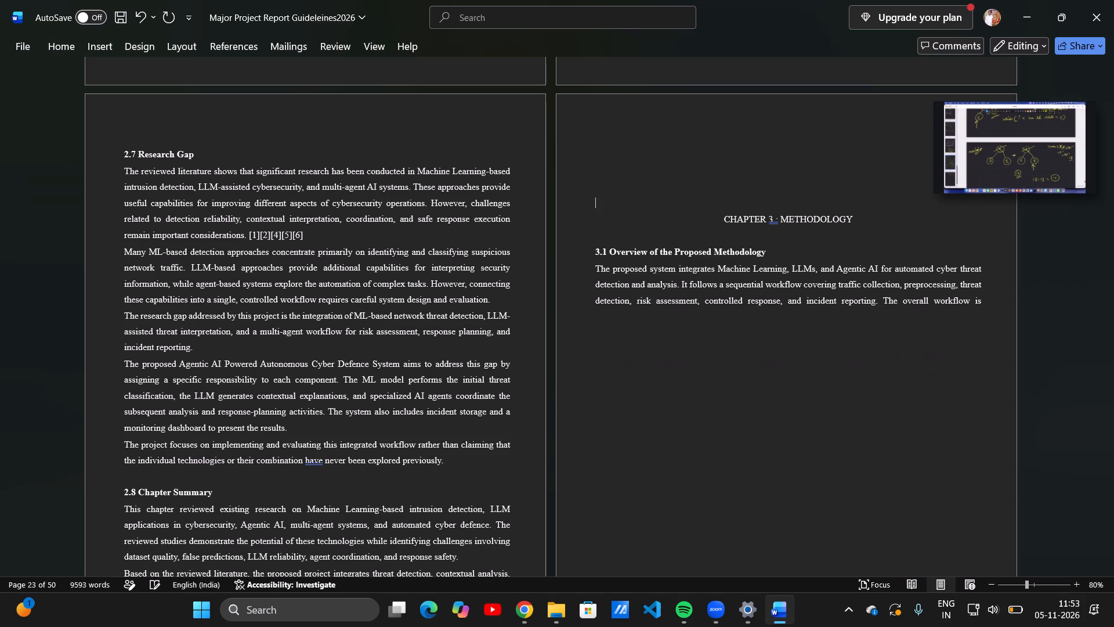
pyautogui.press('BackSpace')
pyautogui.press('BackSpace')
pyautogui.press('BackSpace')
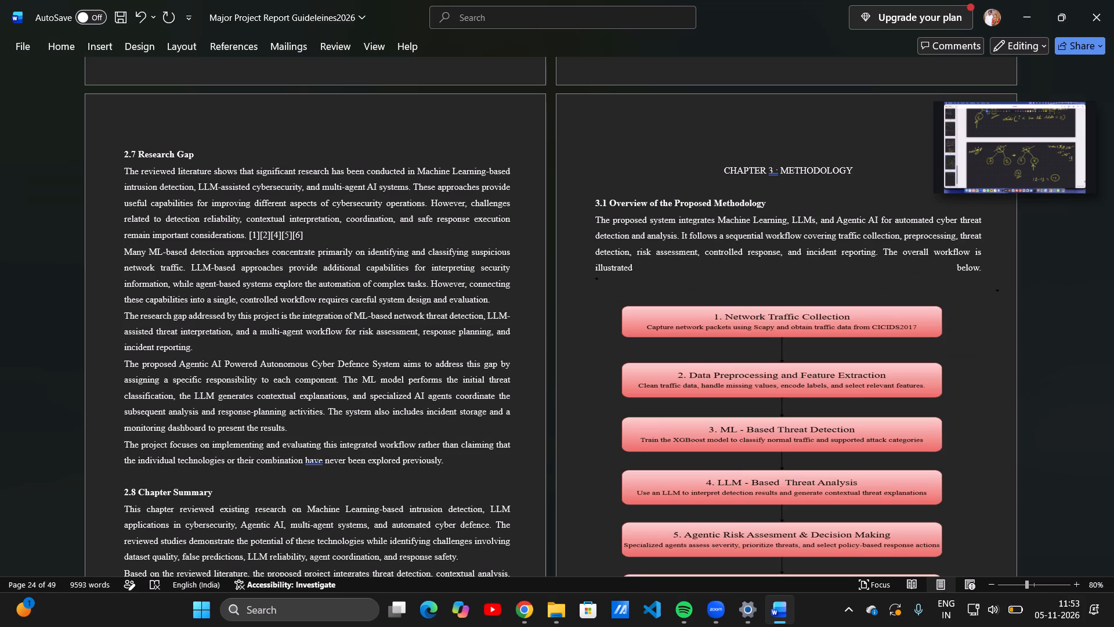
pyautogui.scroll(-5, 977, 444)
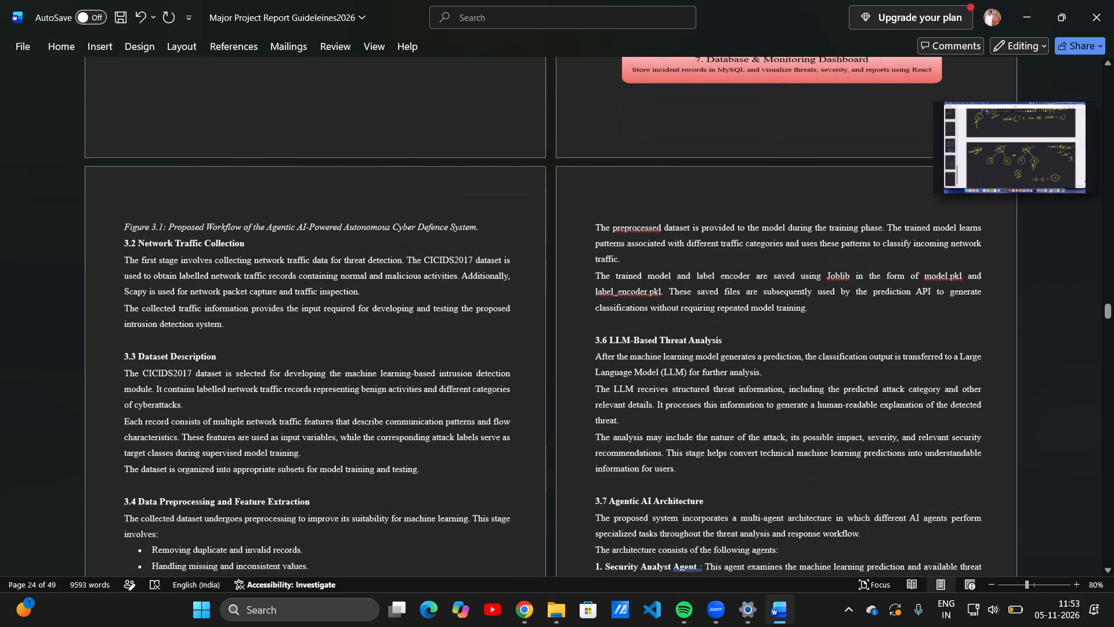
pyautogui.scroll(4, 765, 338)
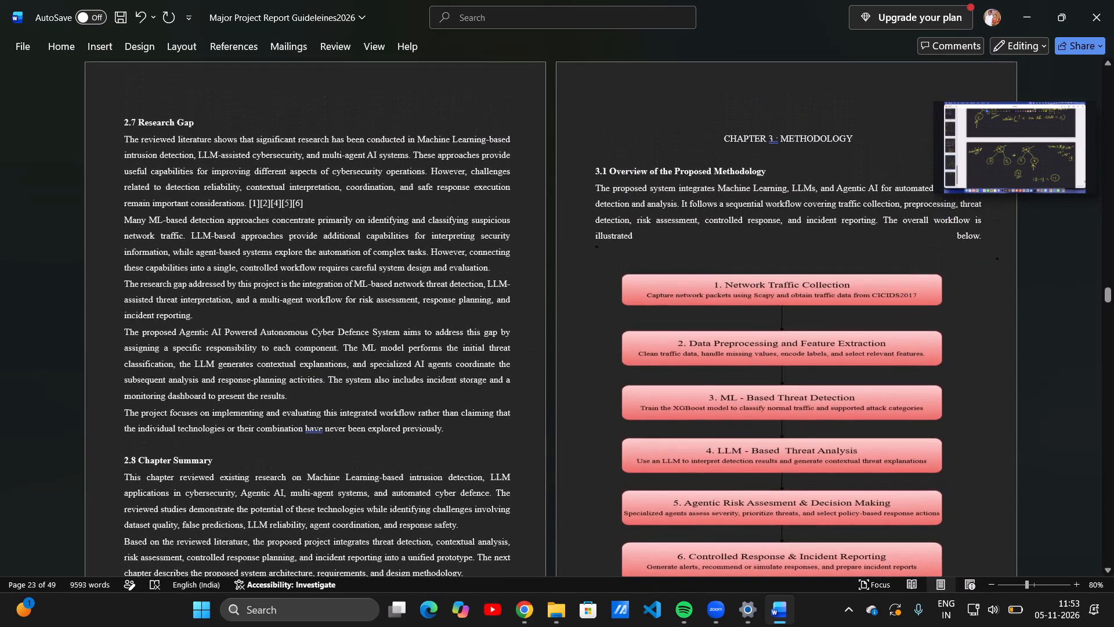
pyautogui.press('BackSpace')
# Open the Section 3 header on the CHAPTER 1 : INTRODUCTION page and unlink it from the previous section.
pyautogui.scroll(-3, 765, 338)
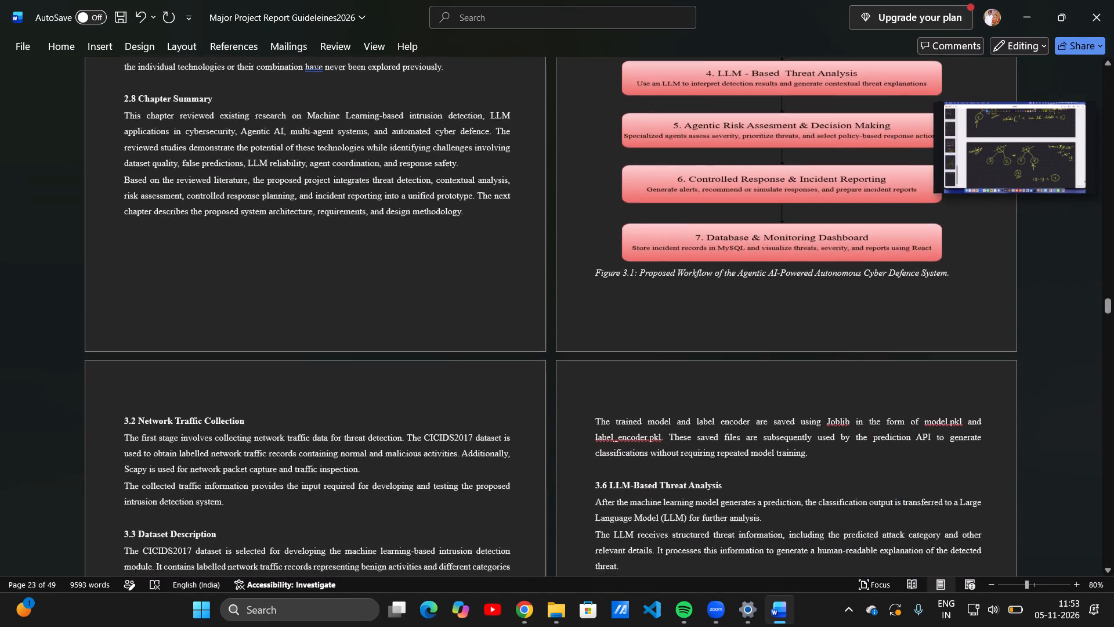
pyautogui.scroll(-1, 765, 338)
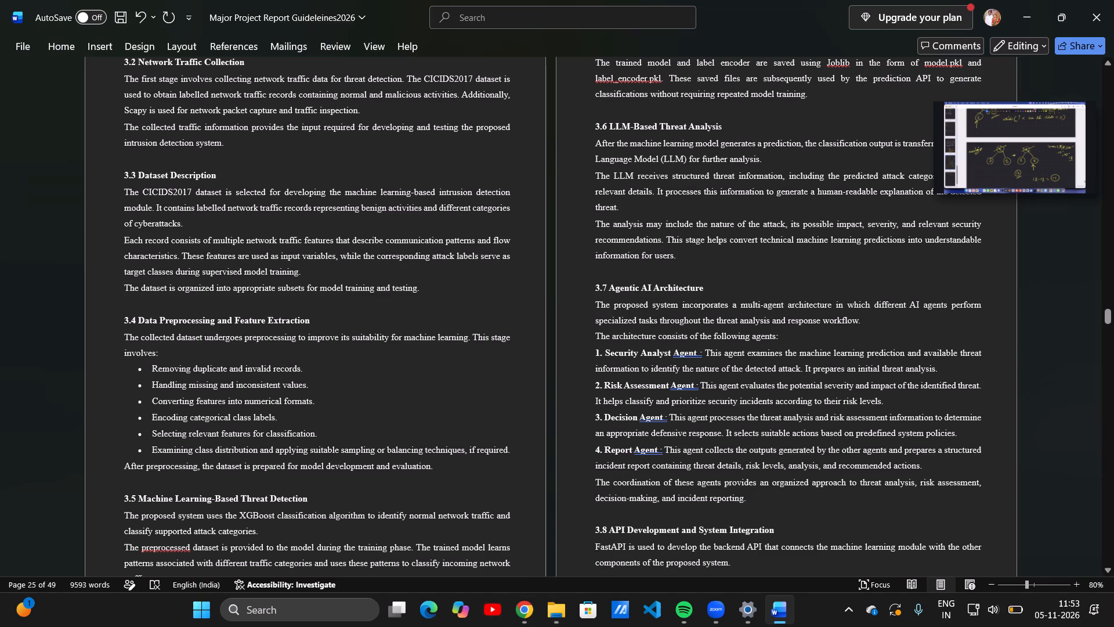
pyautogui.scroll(13, 475, 446)
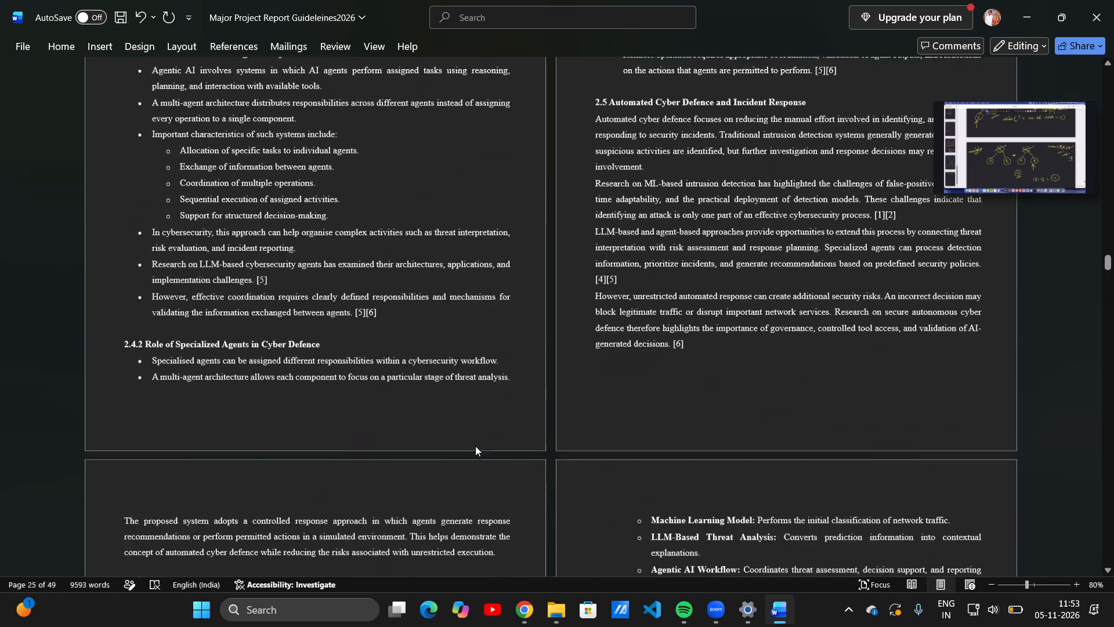
pyautogui.scroll(9, 475, 446)
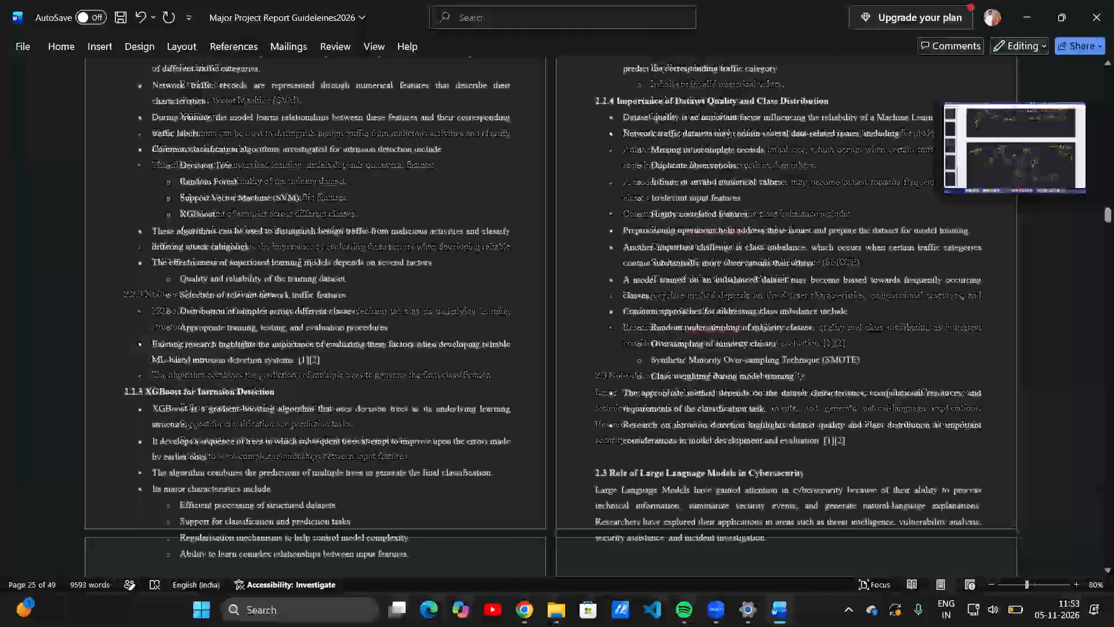
pyautogui.scroll(14, 475, 446)
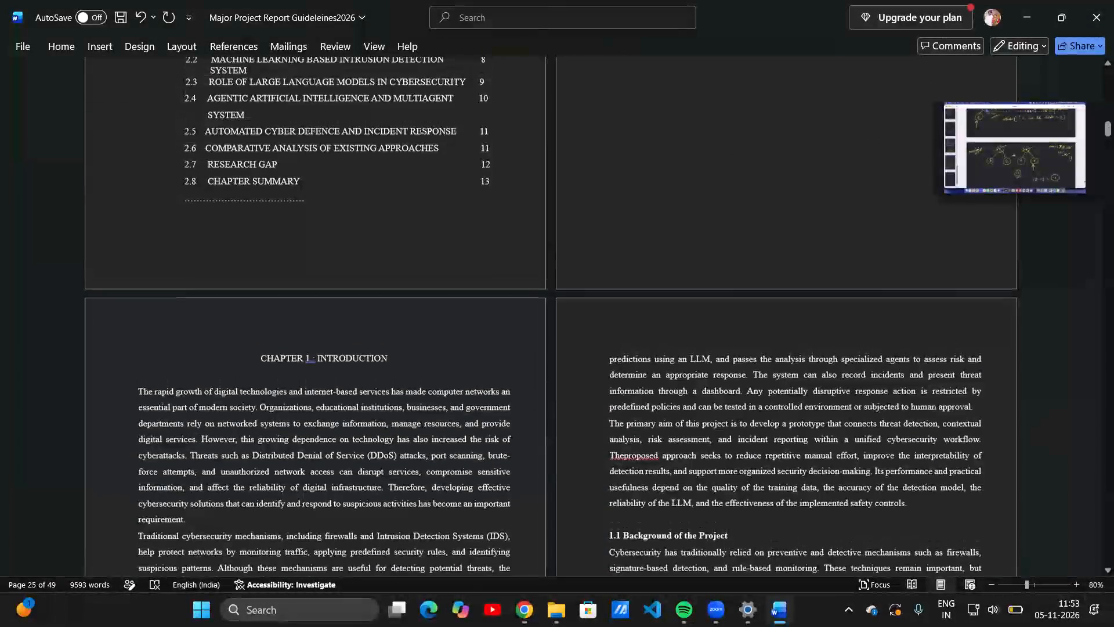
pyautogui.scroll(1, 475, 446)
pyautogui.click(432, 349)
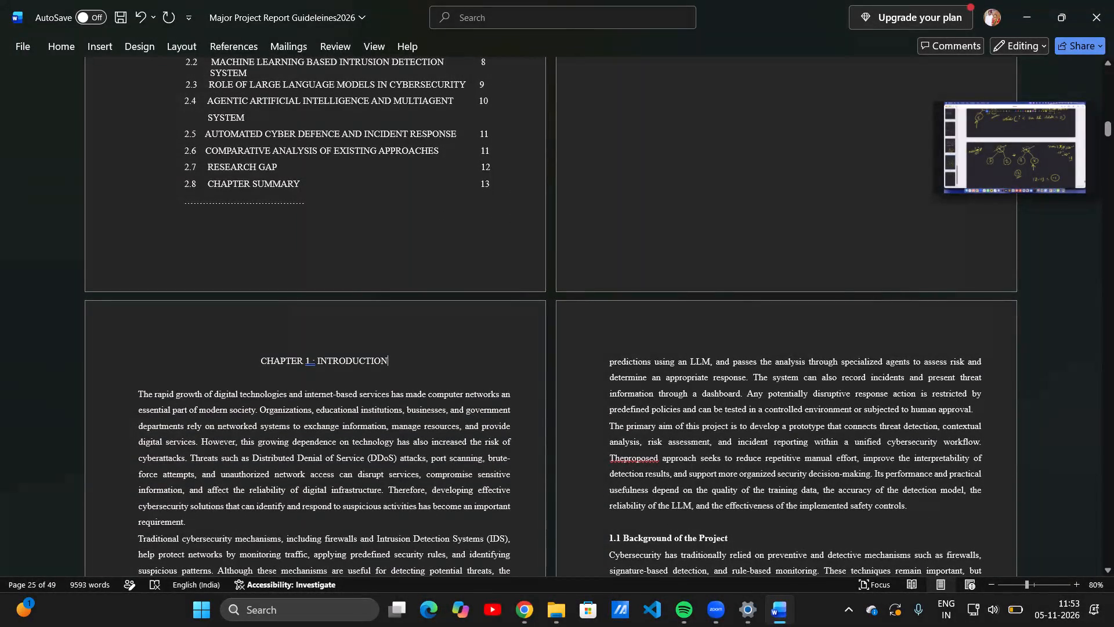
pyautogui.doubleClick(442, 310)
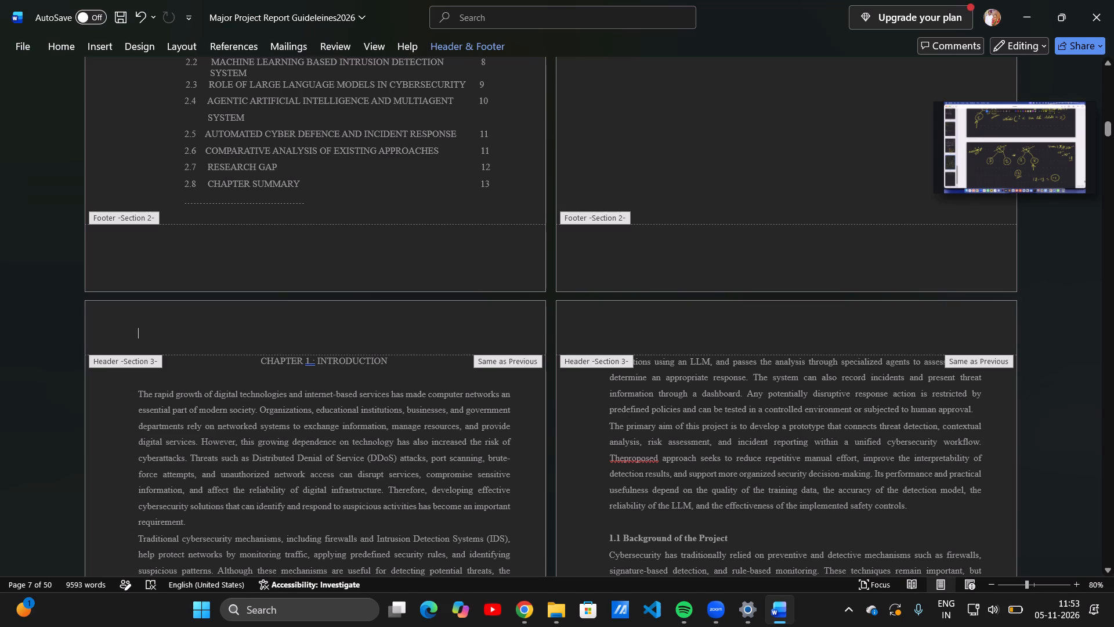
pyautogui.scroll(-1, 614, 280)
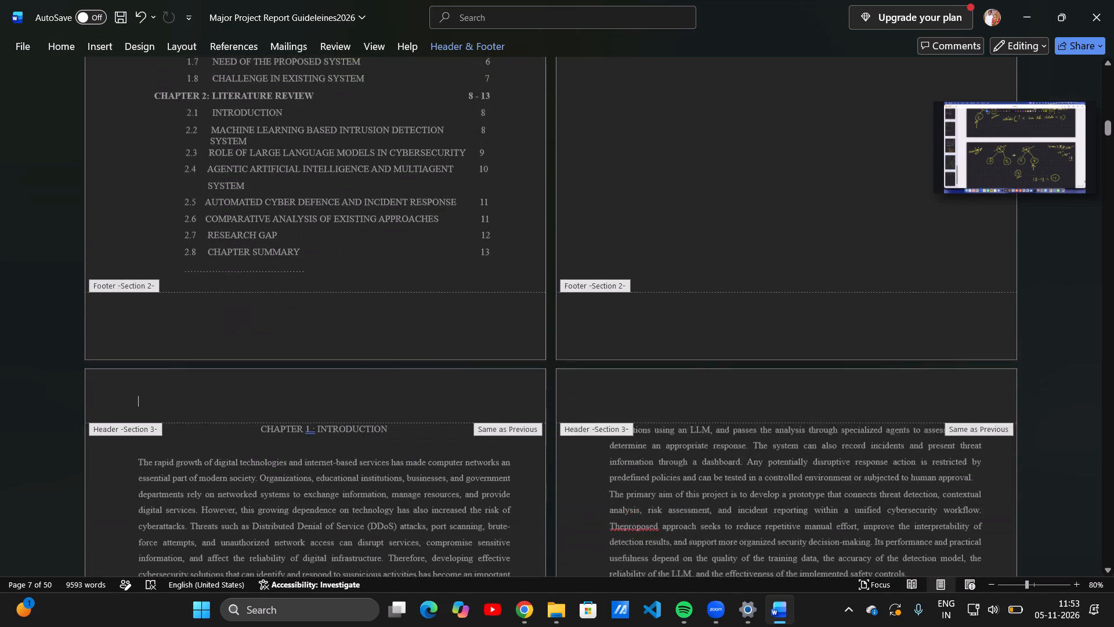
pyautogui.click(460, 46)
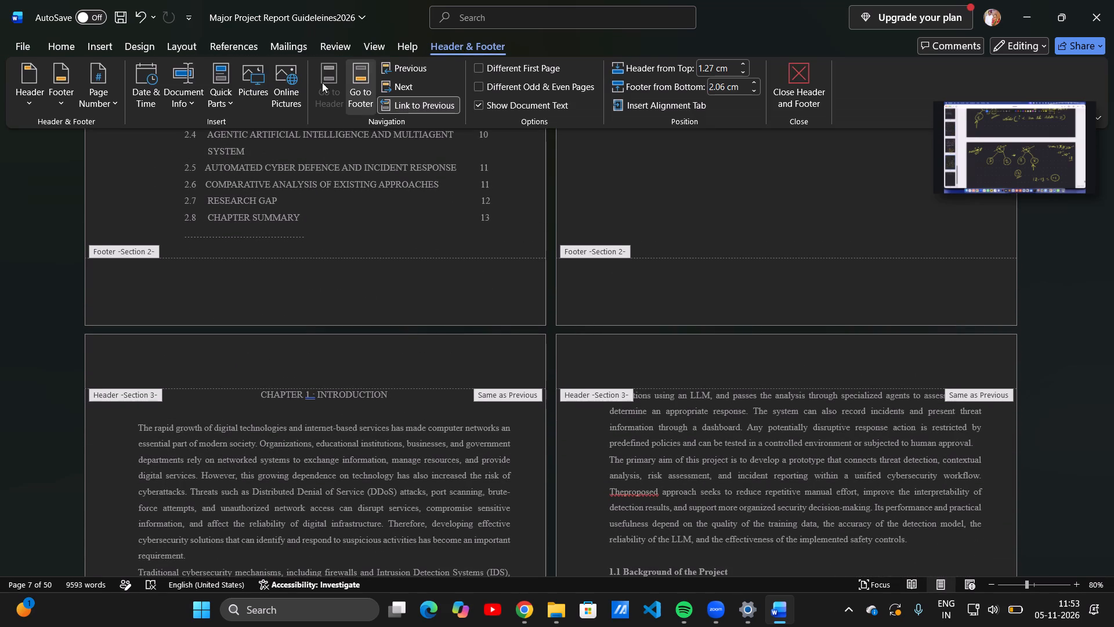
pyautogui.click(399, 103)
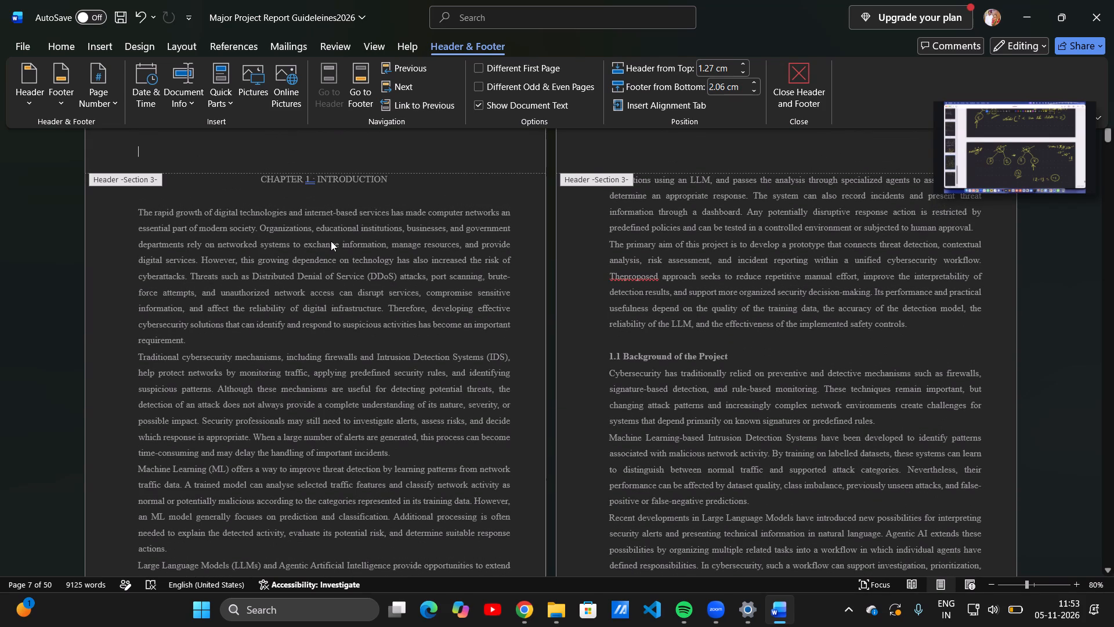
# Set the Section 3 page numbering to start at 1, keeping the 1, 2, 3 number format.
pyautogui.scroll(-4, 331, 241)
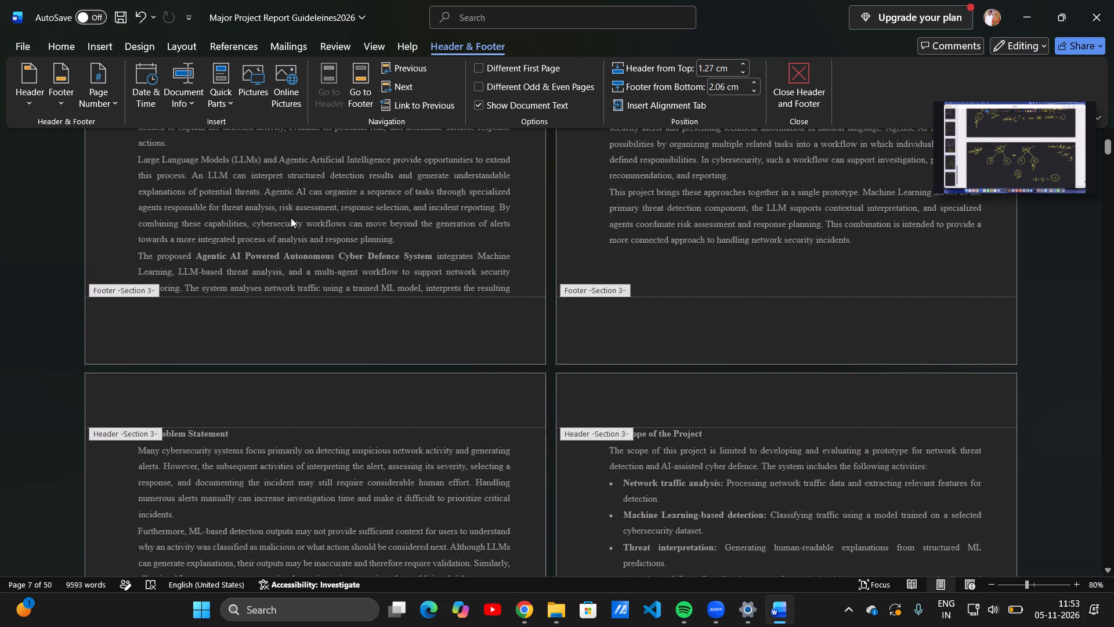
pyautogui.click(96, 95)
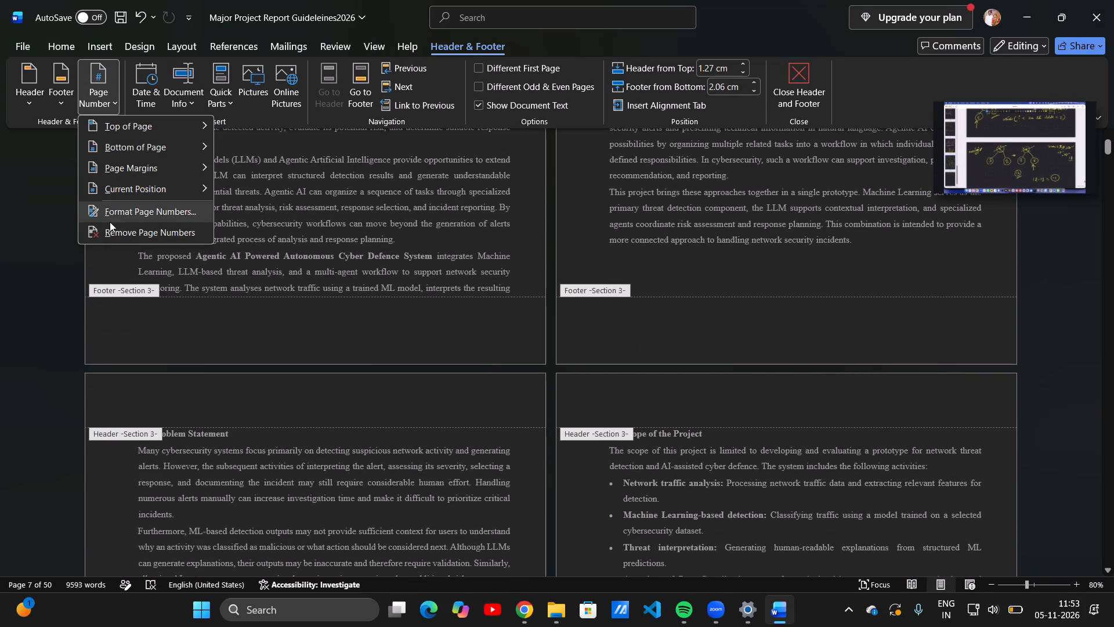
pyautogui.click(117, 214)
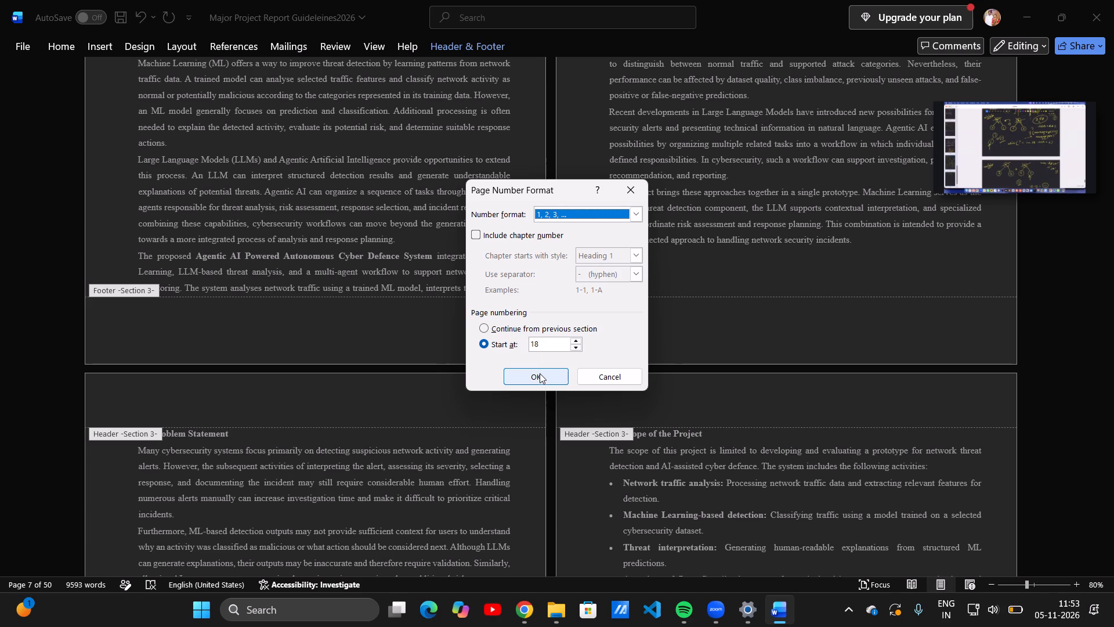
pyautogui.scroll(5, 383, 279)
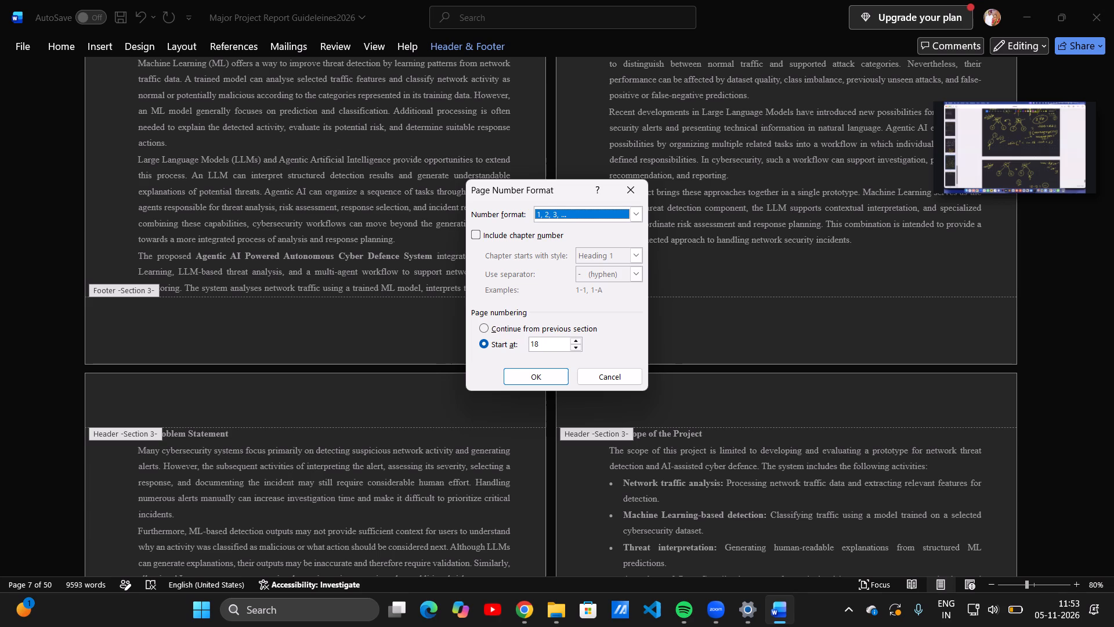
pyautogui.click(541, 340)
pyautogui.press('BackSpace')
pyautogui.press('Return')
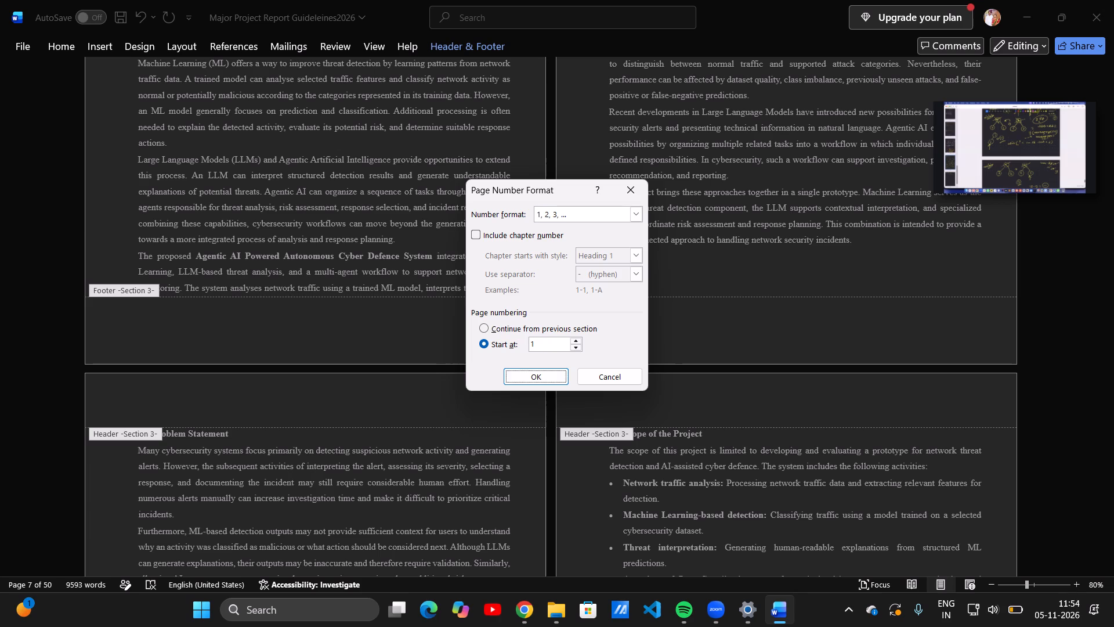
pyautogui.scroll(-2, 608, 428)
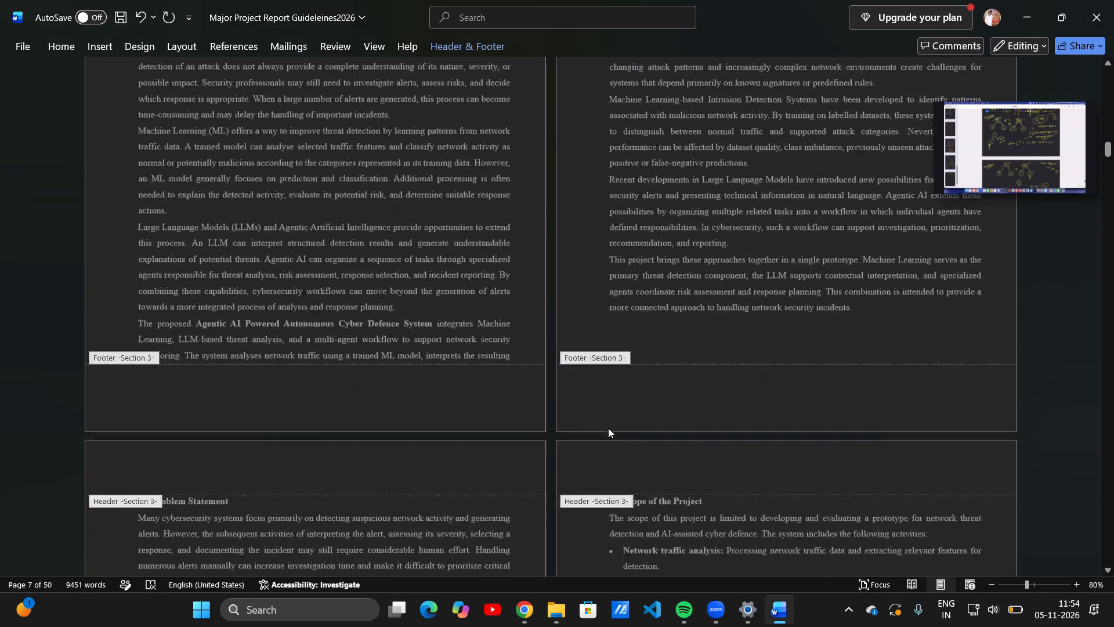
# Insert Plain Number 2 centred page numbers at the bottom of the Section 3 pages and return to the body text.
pyautogui.scroll(-1, 608, 428)
pyautogui.scroll(7, 608, 428)
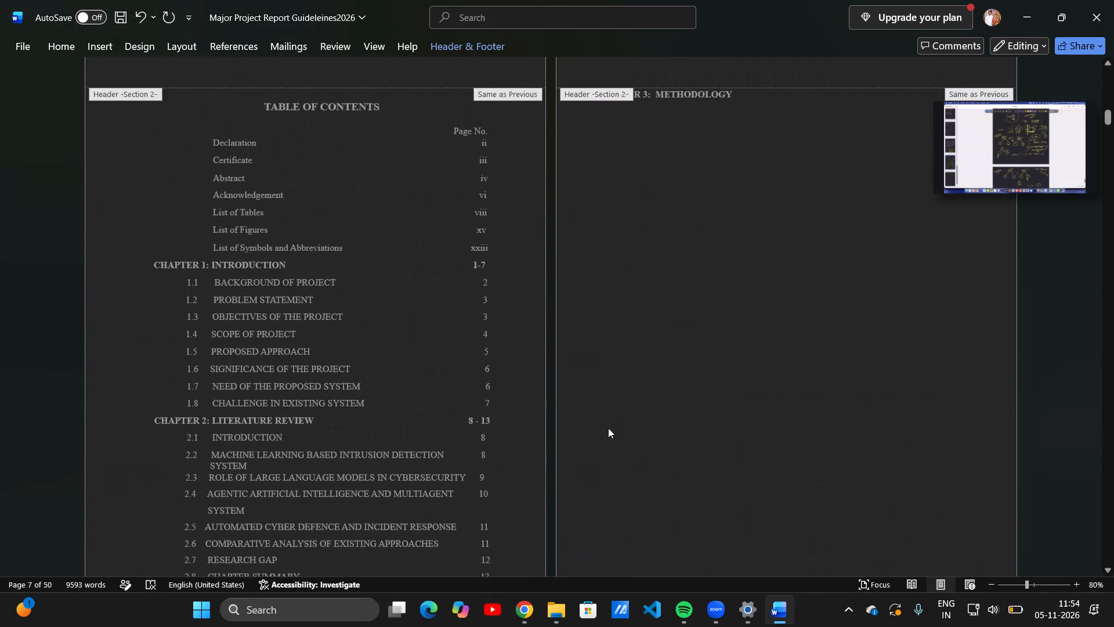
pyautogui.scroll(-4, 608, 428)
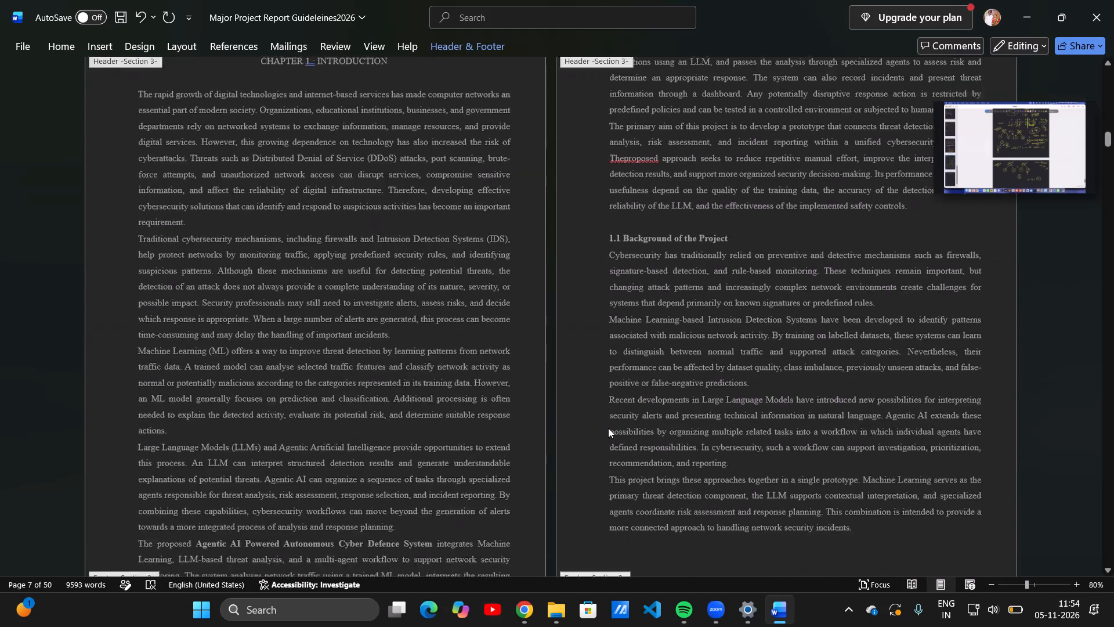
pyautogui.scroll(-2, 608, 428)
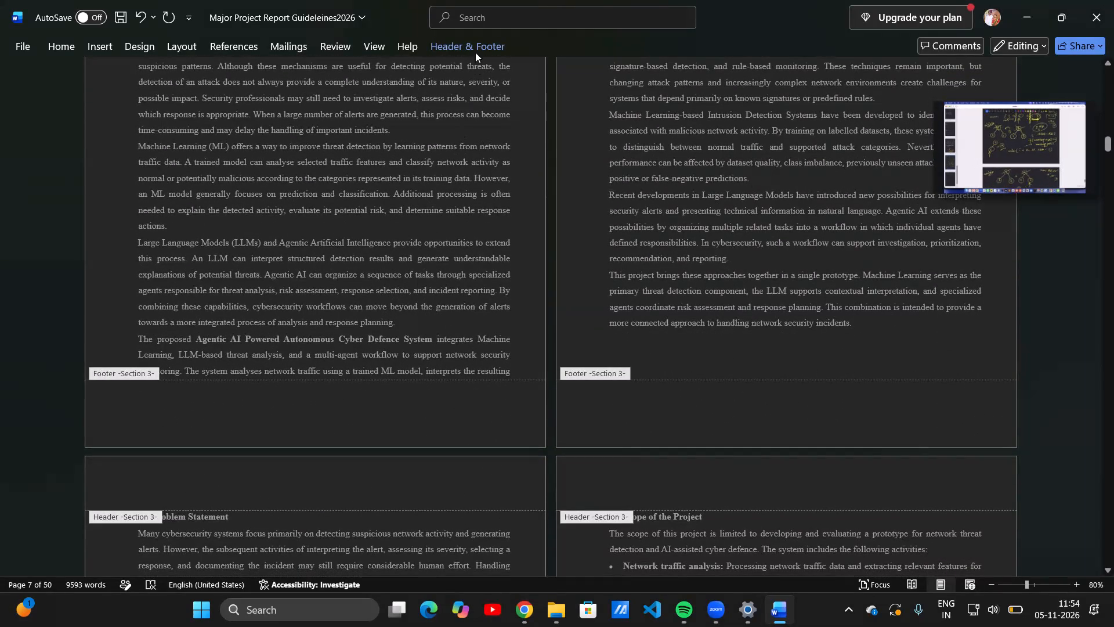
pyautogui.click(469, 46)
pyautogui.click(110, 105)
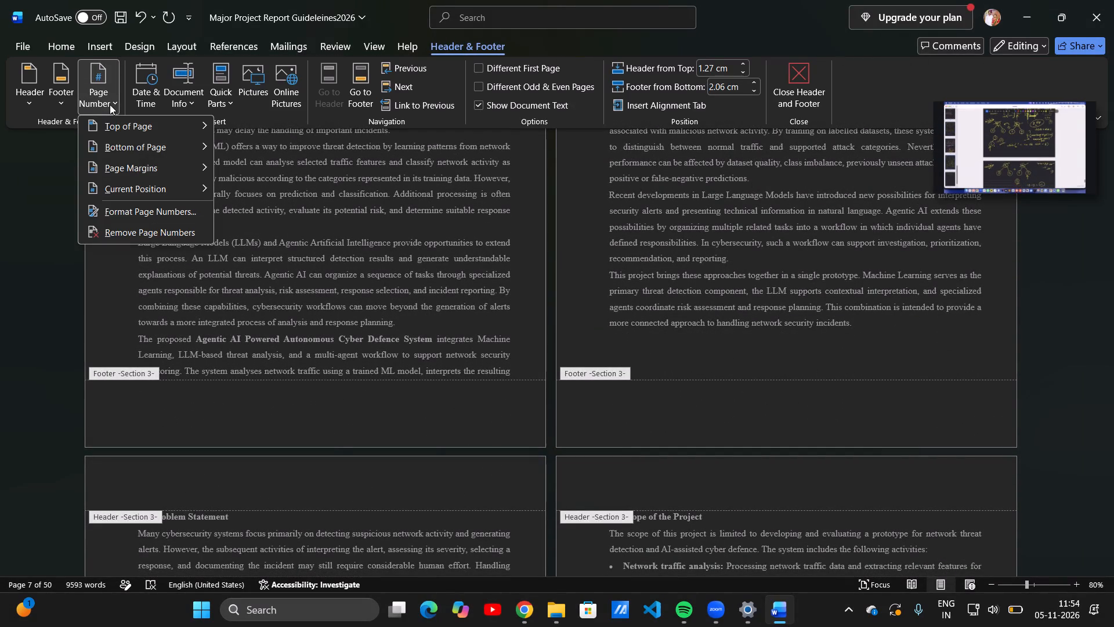
pyautogui.click(125, 147)
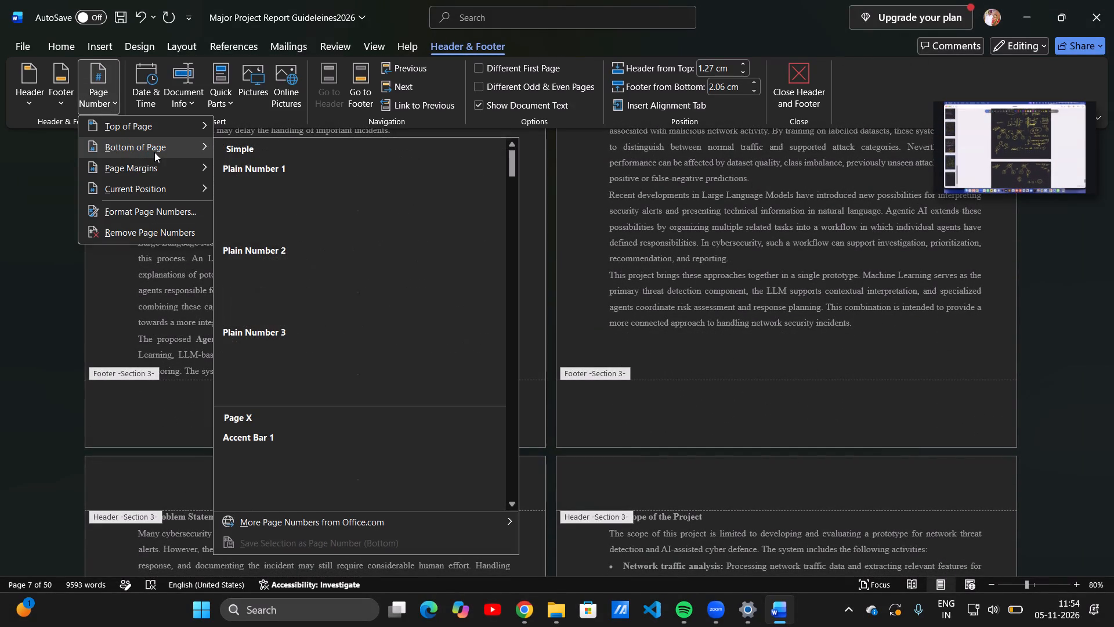
pyautogui.click(154, 152)
pyautogui.click(270, 287)
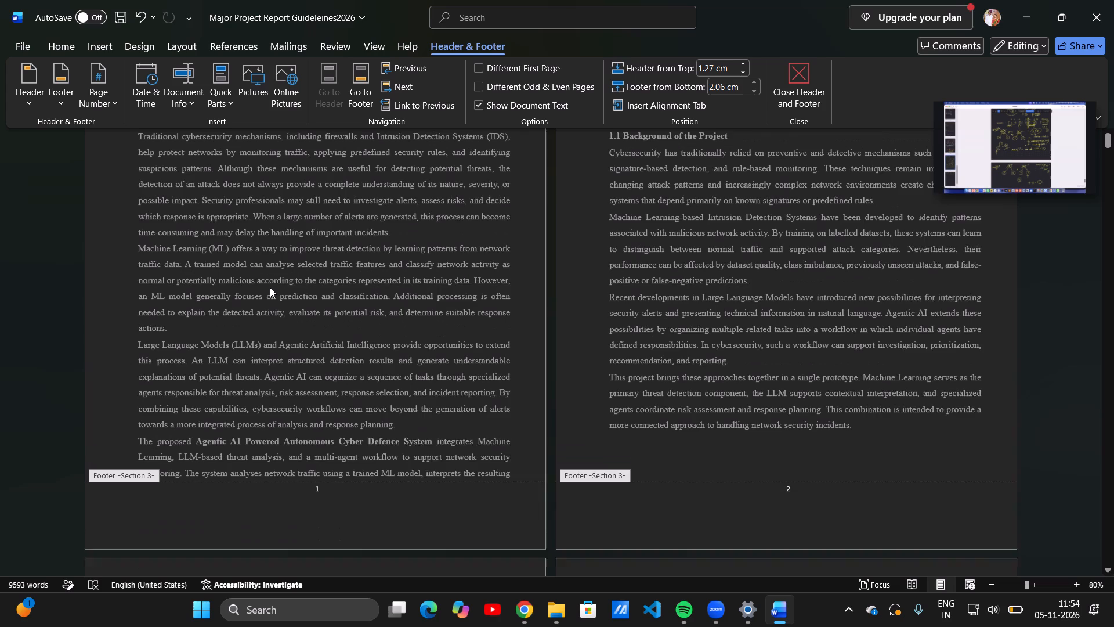
pyautogui.scroll(-5, 465, 379)
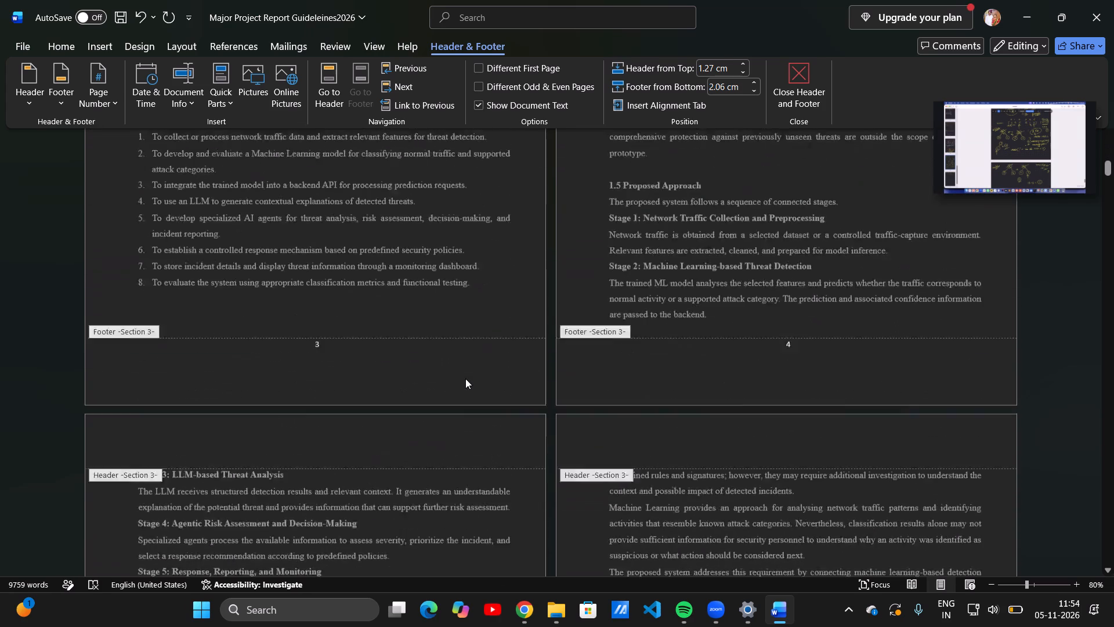
pyautogui.scroll(-1, 465, 379)
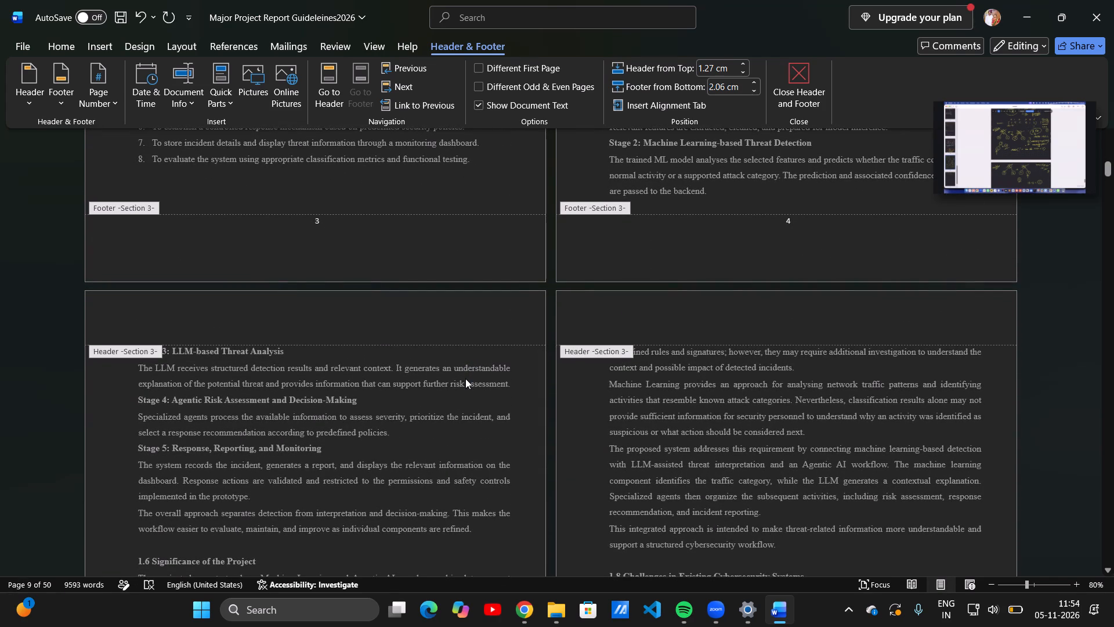
pyautogui.doubleClick(585, 428)
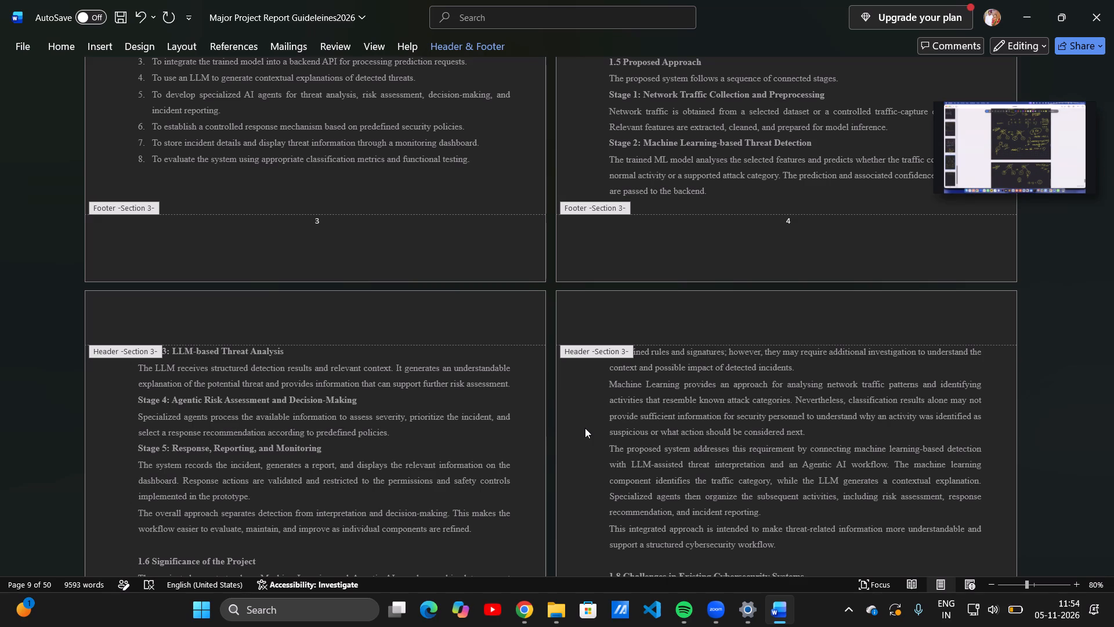
pyautogui.doubleClick(585, 428)
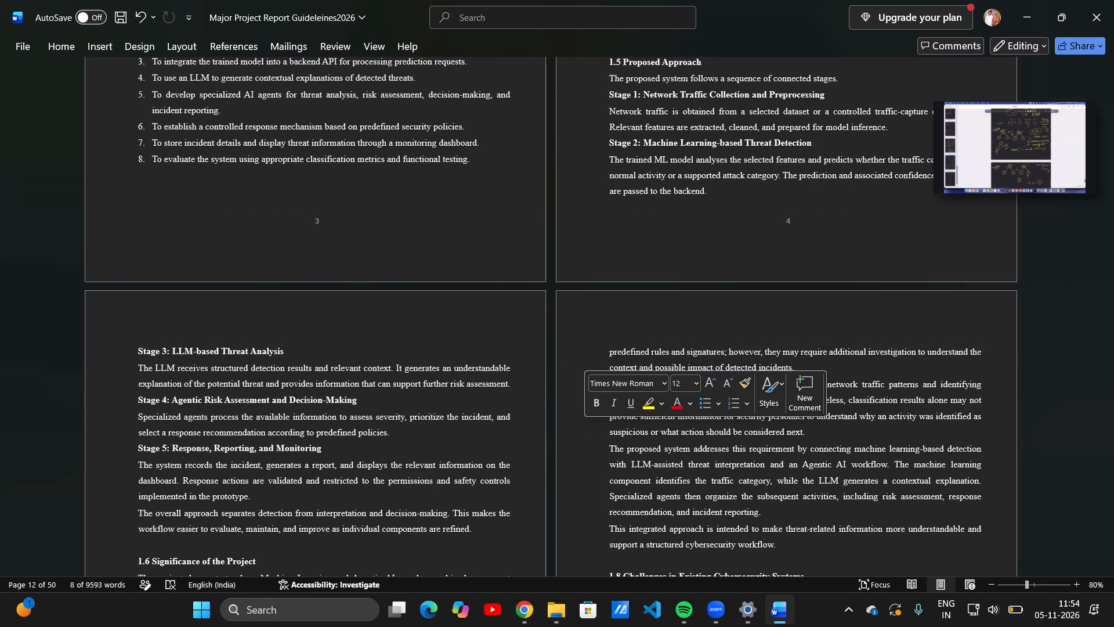
pyautogui.click(569, 424)
# Check the footer page numbers throughout the report from Chapter 1 to the CHAPTER 6 : REFERENCES page and the Outer Cover.
pyautogui.scroll(-8, 569, 424)
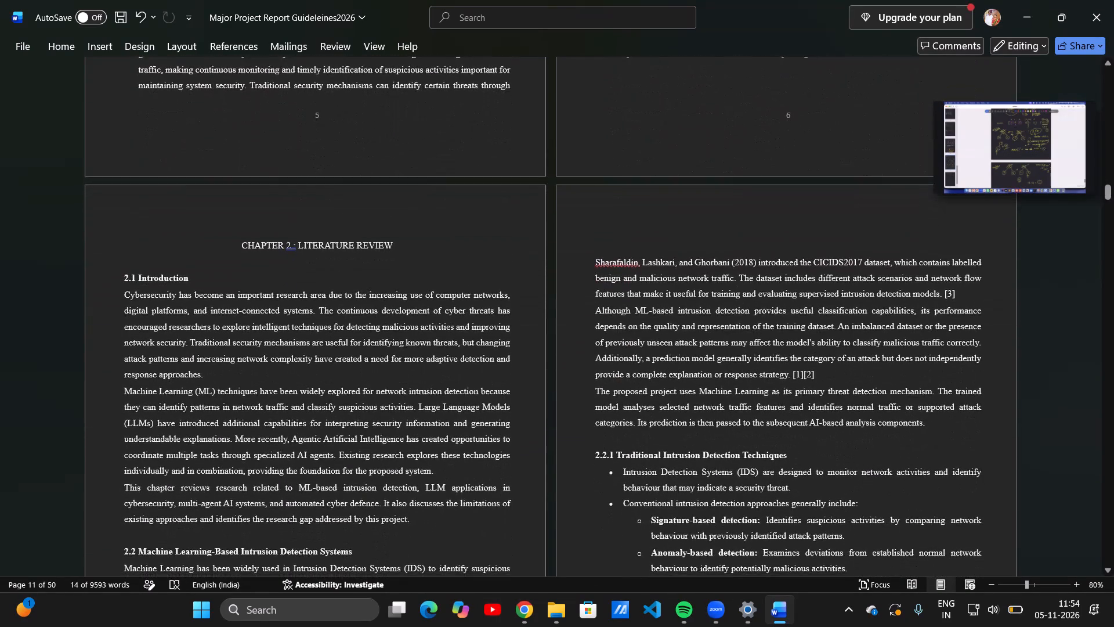
pyautogui.scroll(-9, 569, 424)
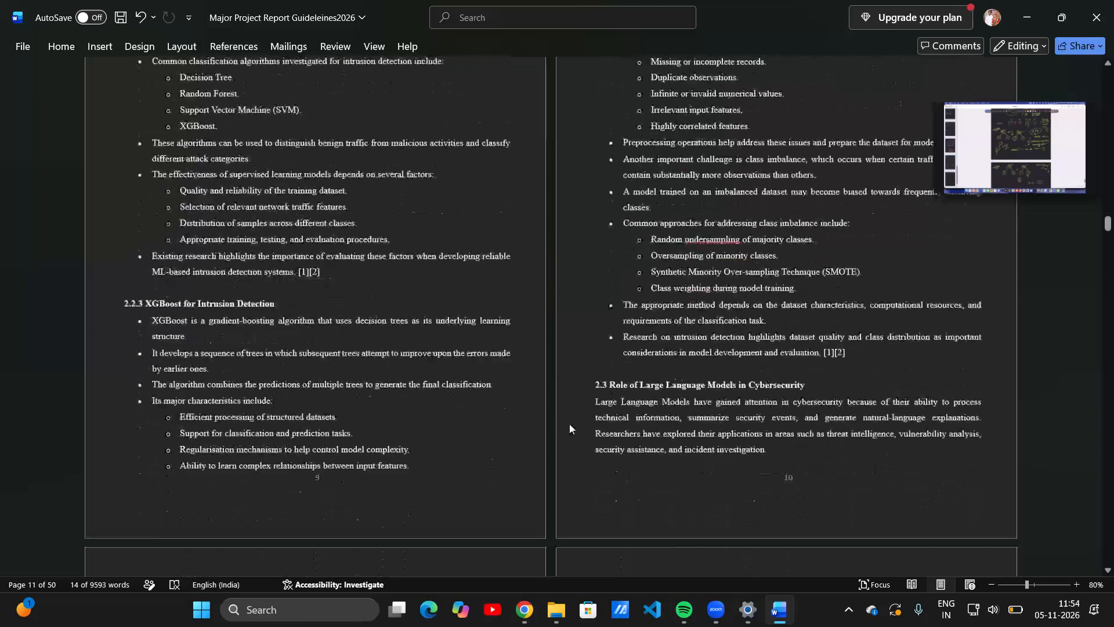
pyautogui.scroll(-11, 569, 424)
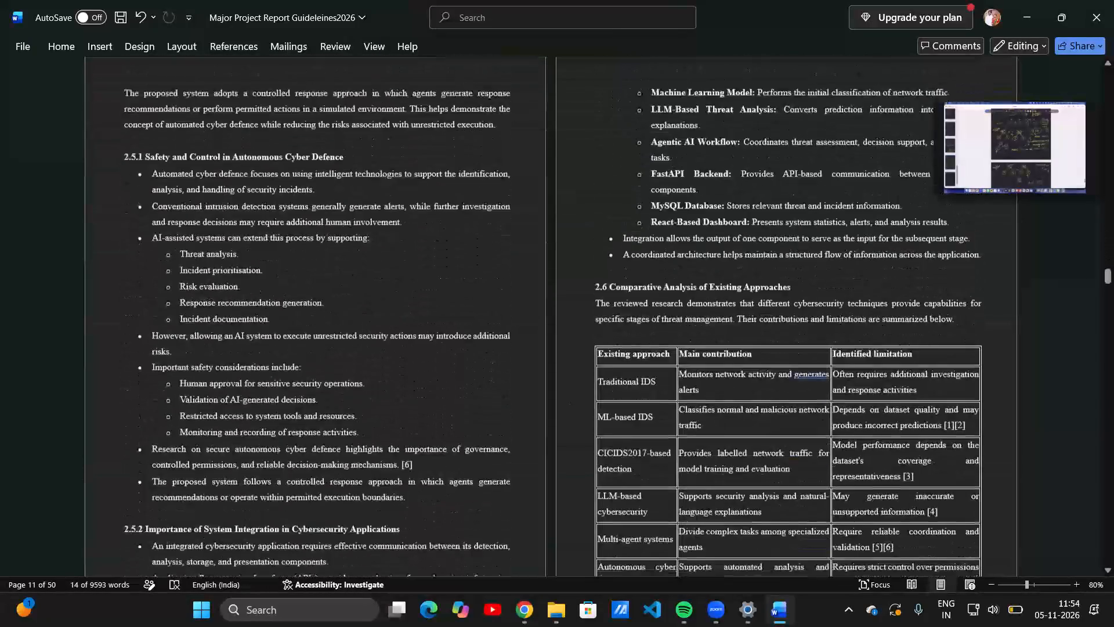
pyautogui.scroll(-10, 569, 424)
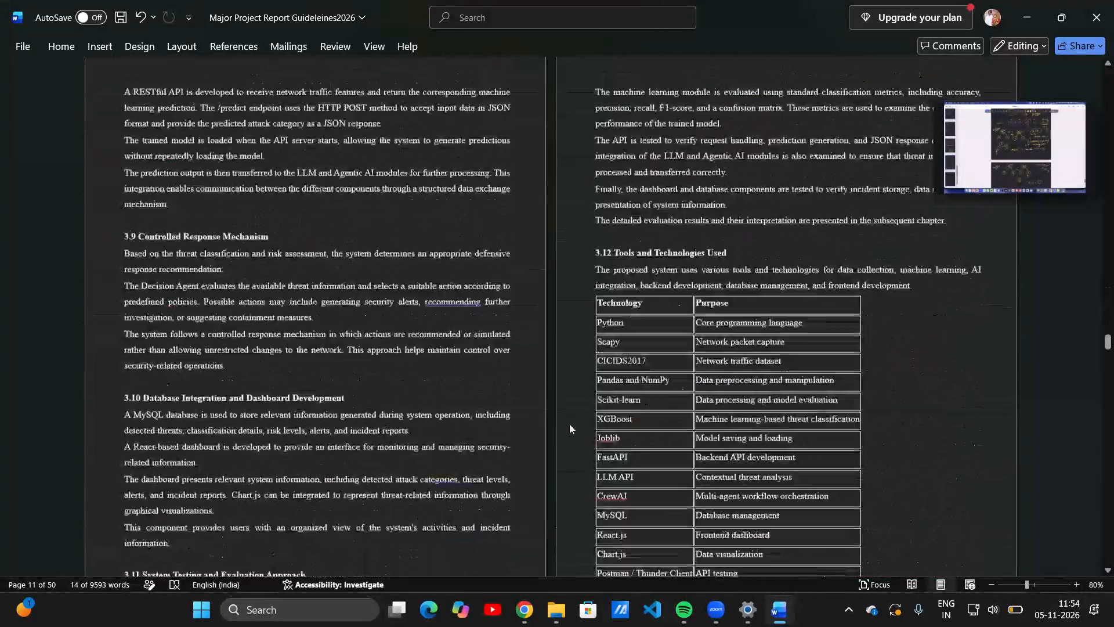
pyautogui.scroll(-11, 569, 424)
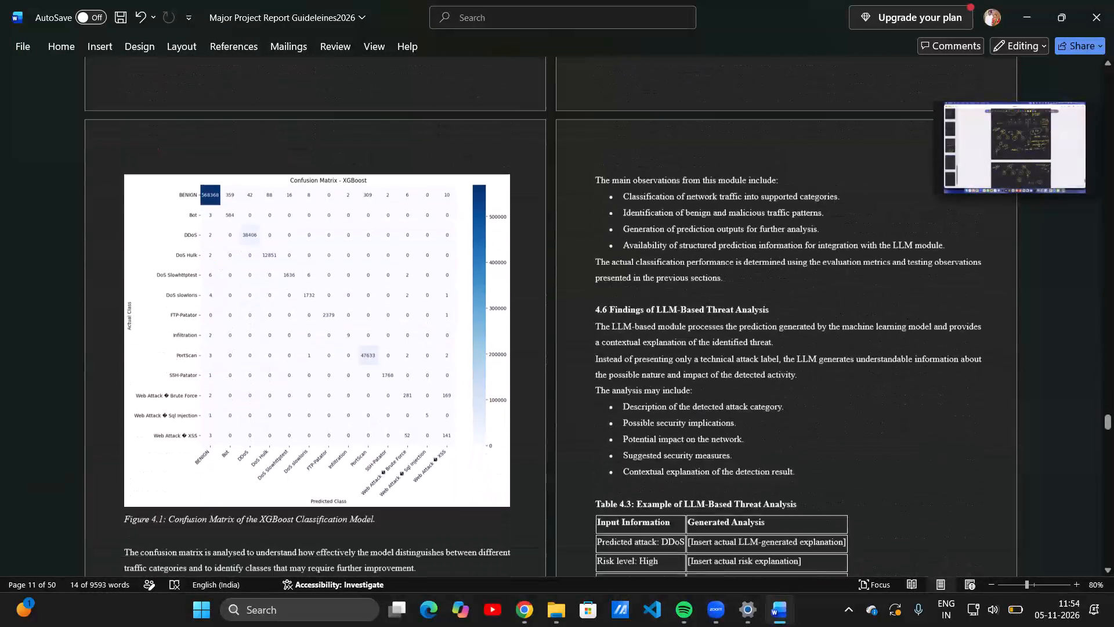
pyautogui.scroll(-14, 569, 424)
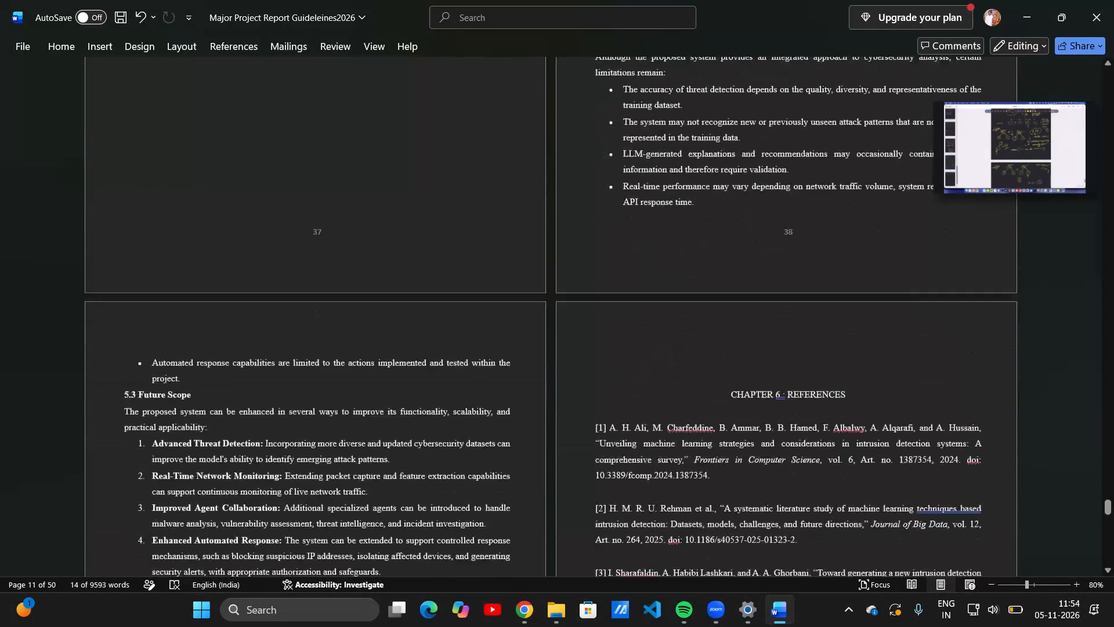
pyautogui.scroll(-6, 569, 424)
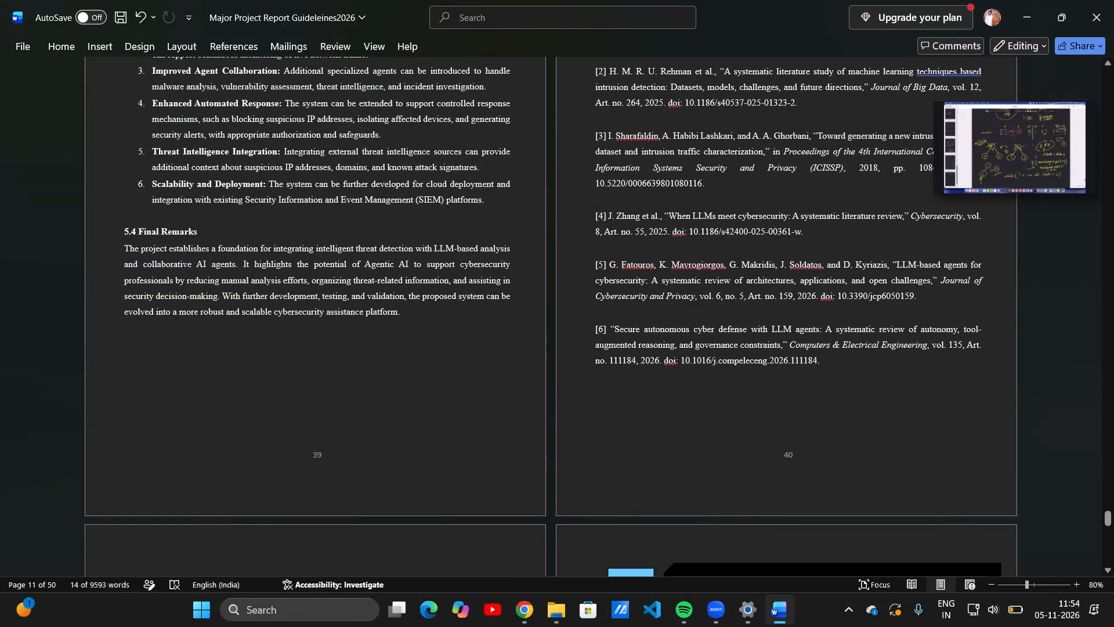
pyautogui.scroll(1, 655, 423)
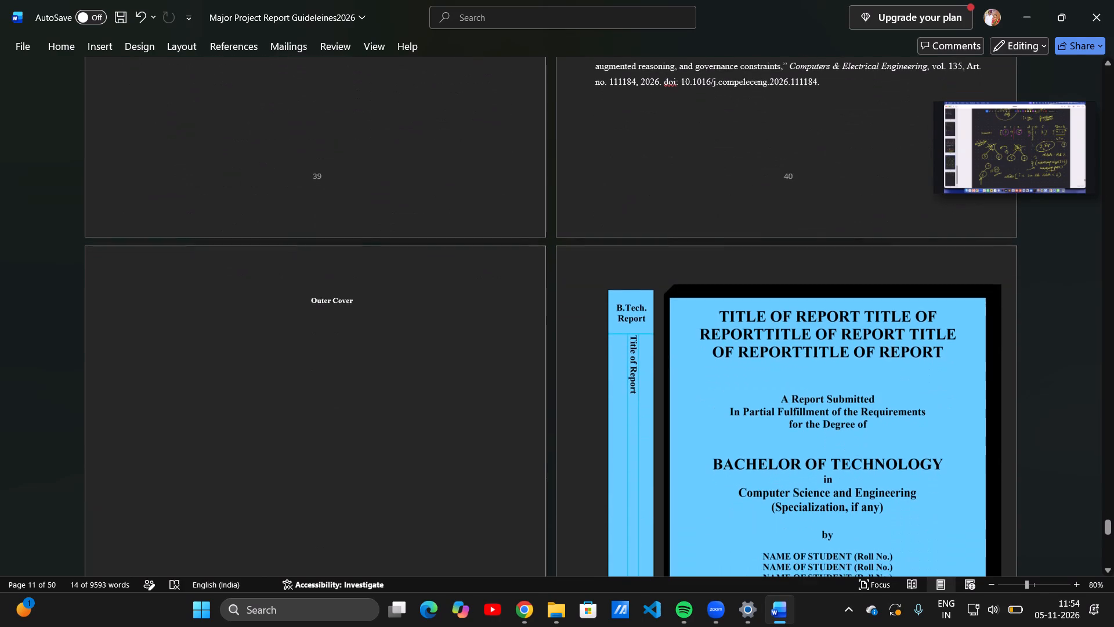
pyautogui.scroll(5, 655, 423)
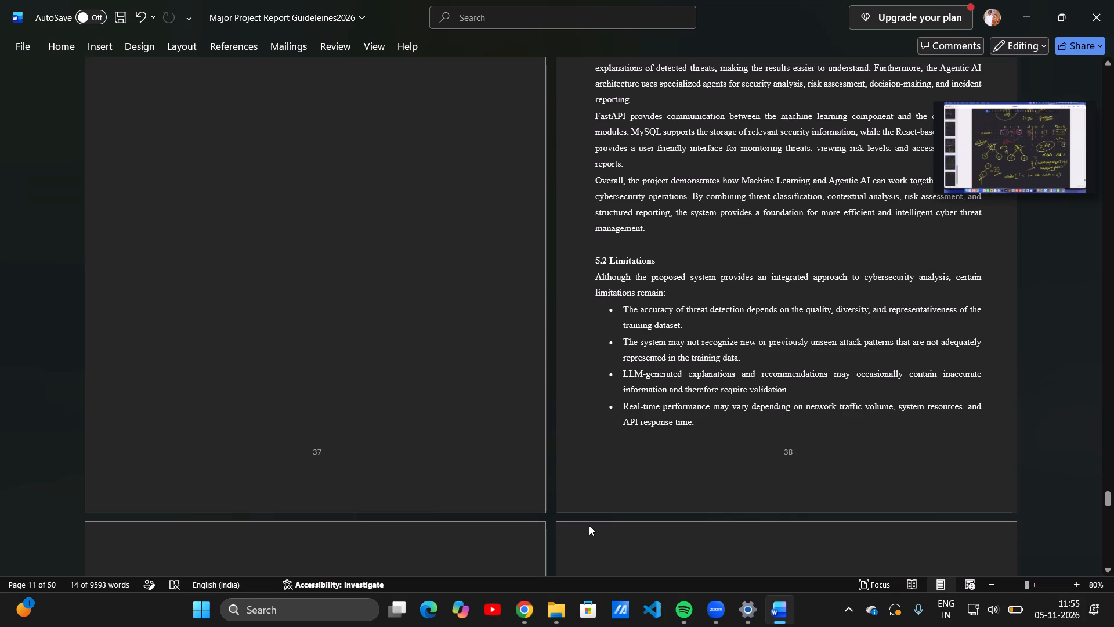
# Find the Kuro app on the computer and launch it.
pyautogui.click(321, 614)
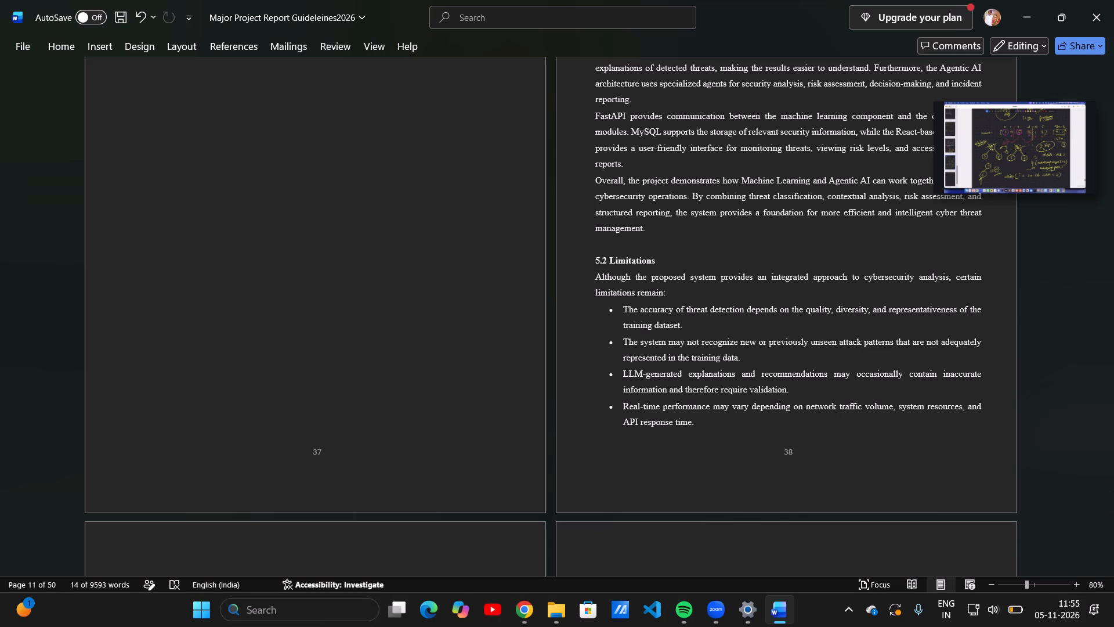
pyautogui.write('ku')
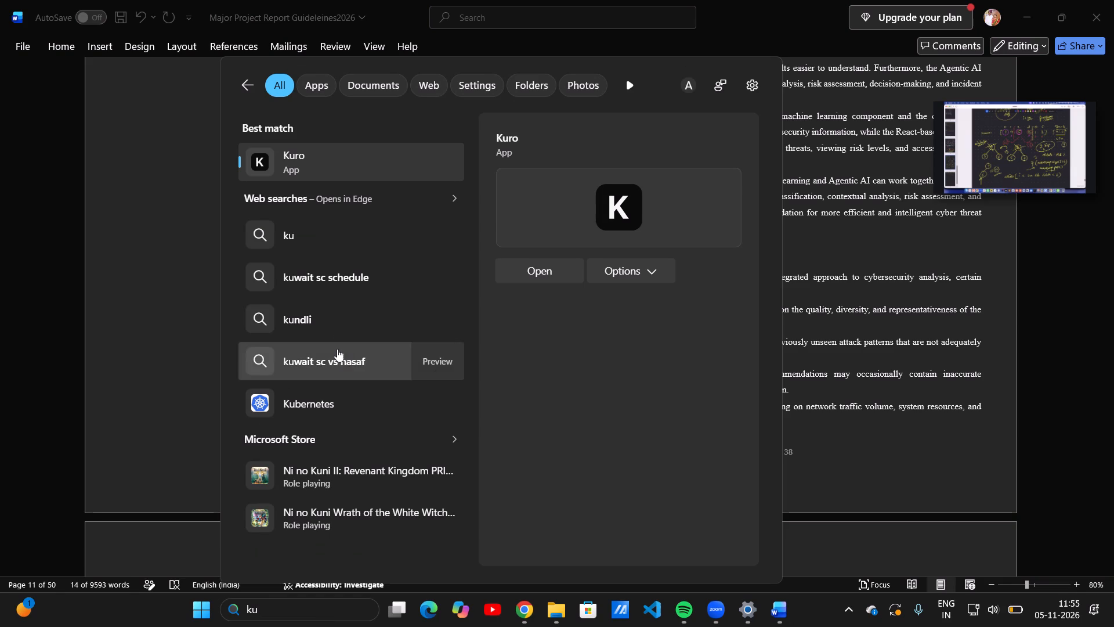
pyautogui.click(342, 157)
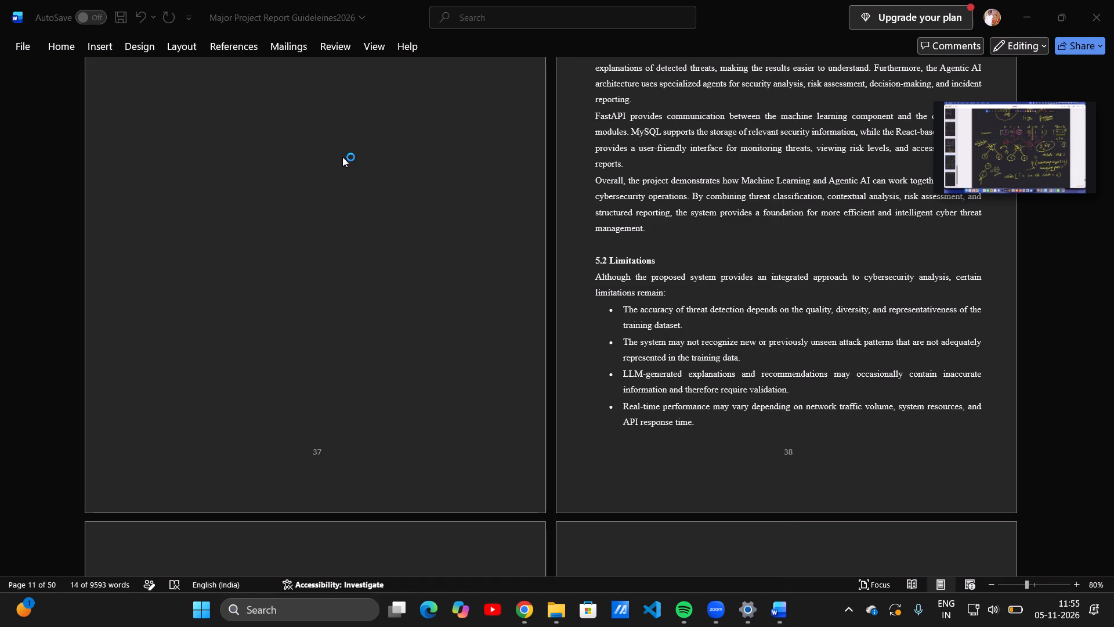
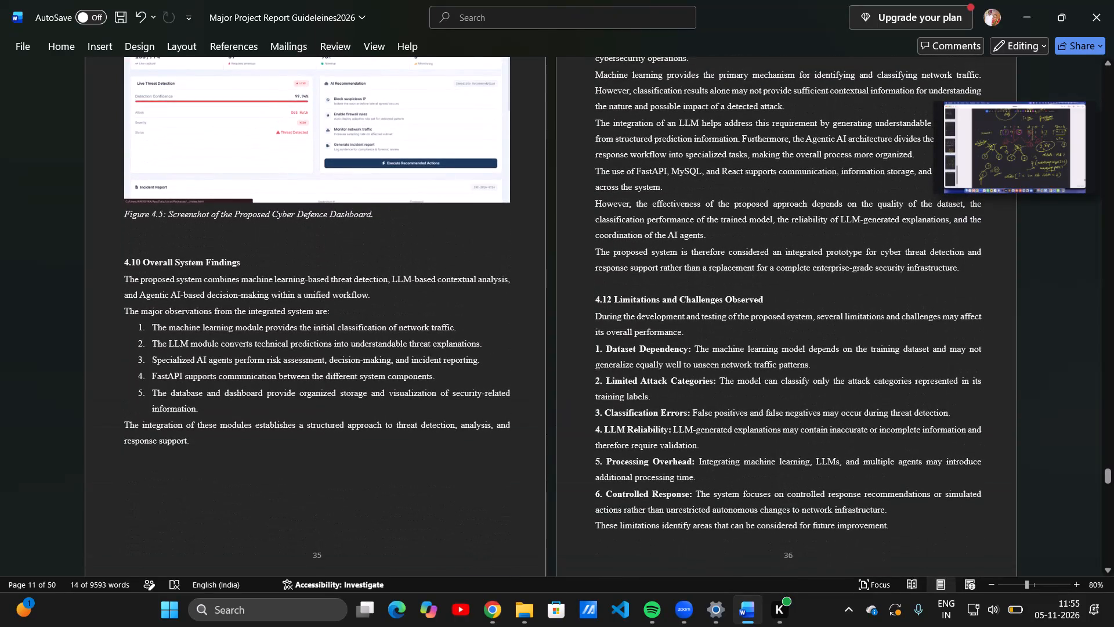
pyautogui.scroll(4, 572, 295)
pyautogui.scroll(-2, 572, 295)
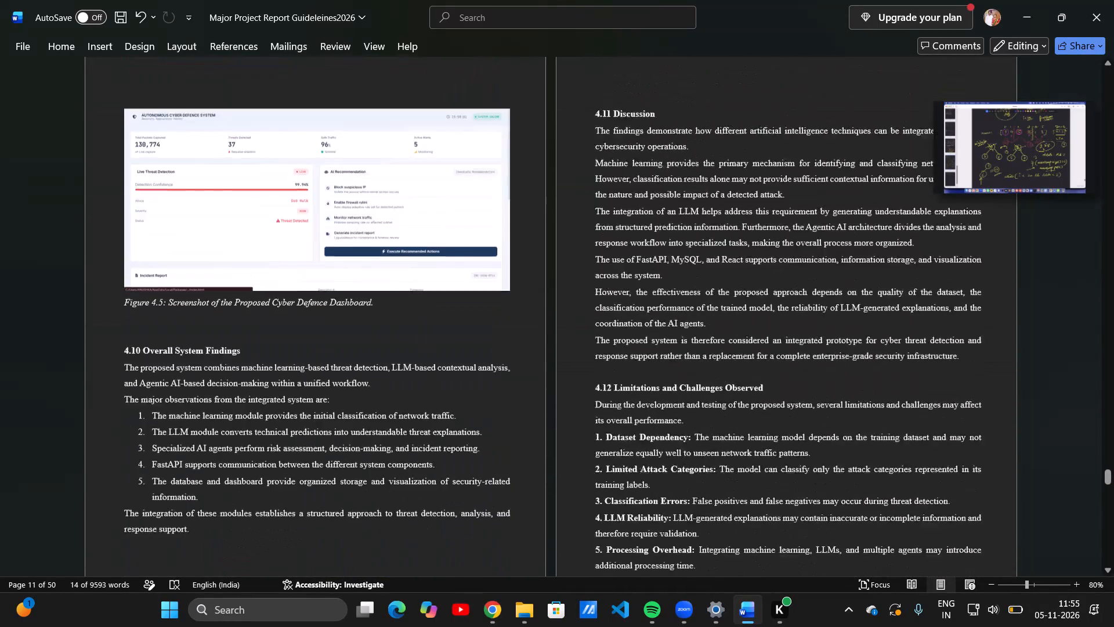
pyautogui.scroll(-1, 572, 295)
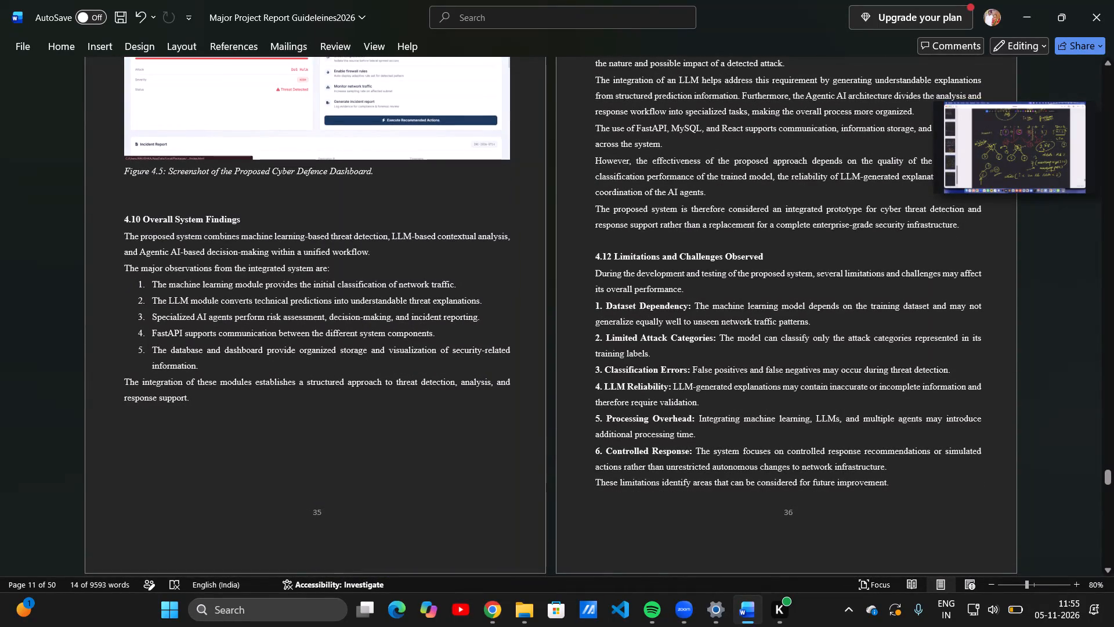
pyautogui.scroll(2, 557, 289)
pyautogui.click(618, 282)
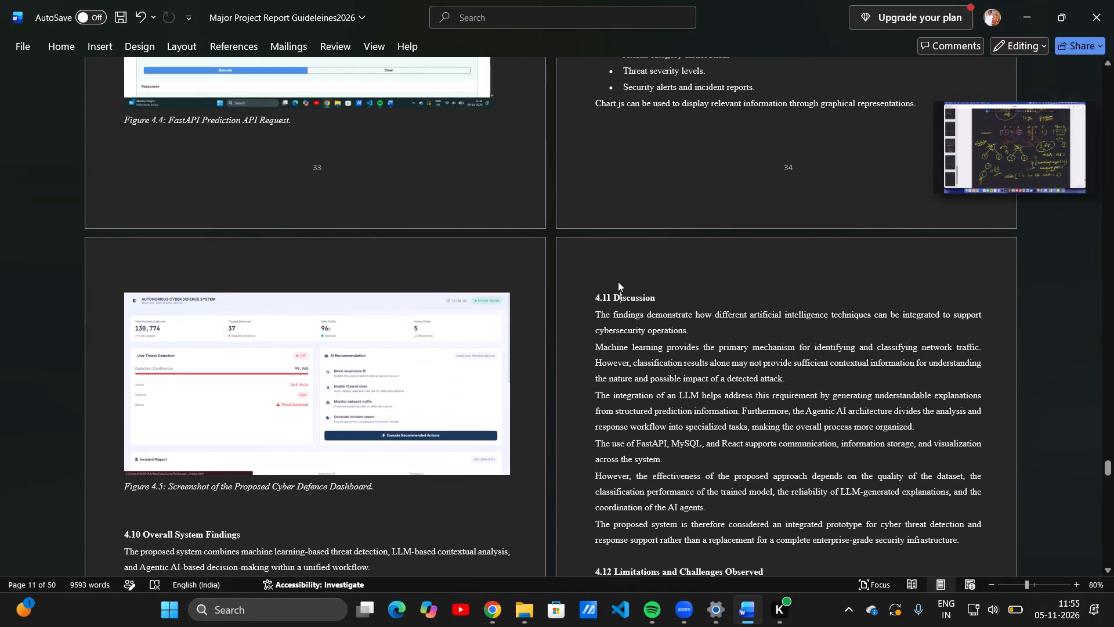
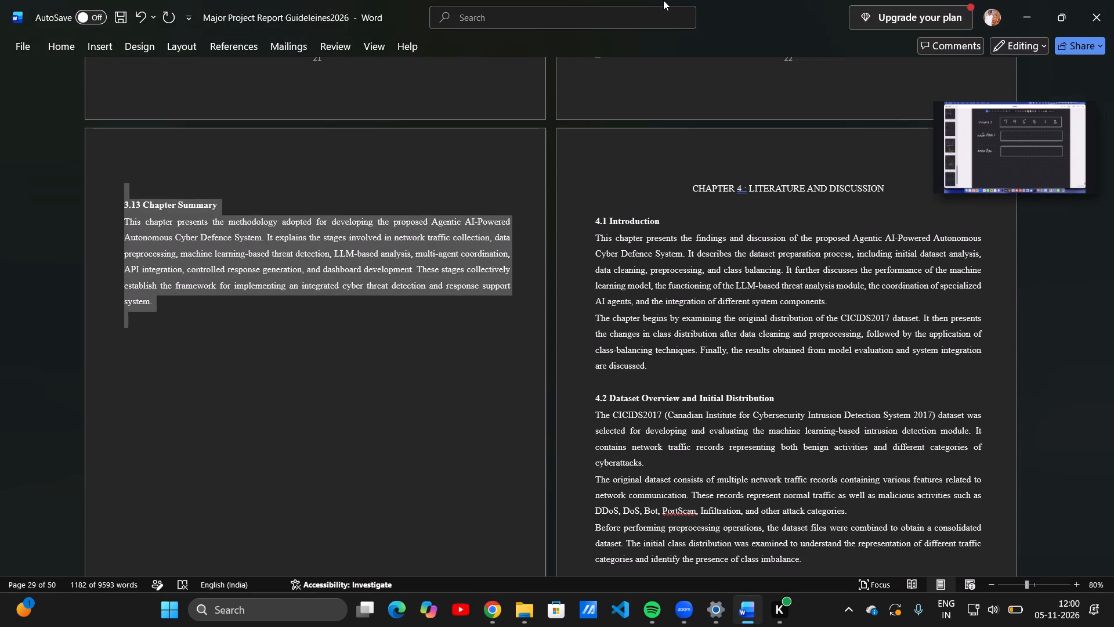
pyautogui.click(31, 45)
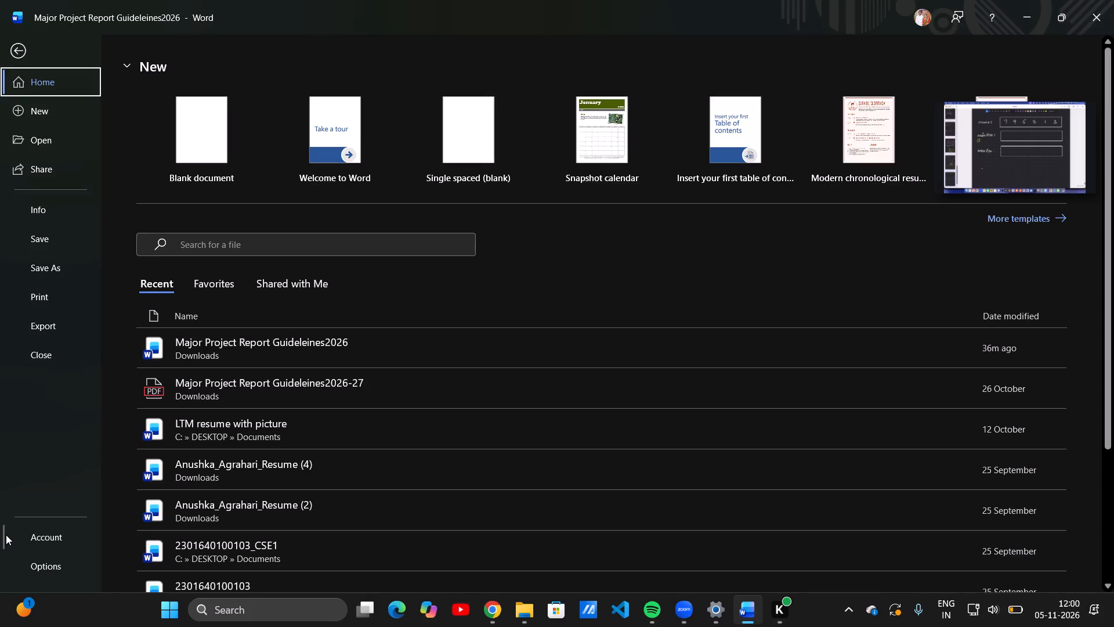
pyautogui.click(32, 534)
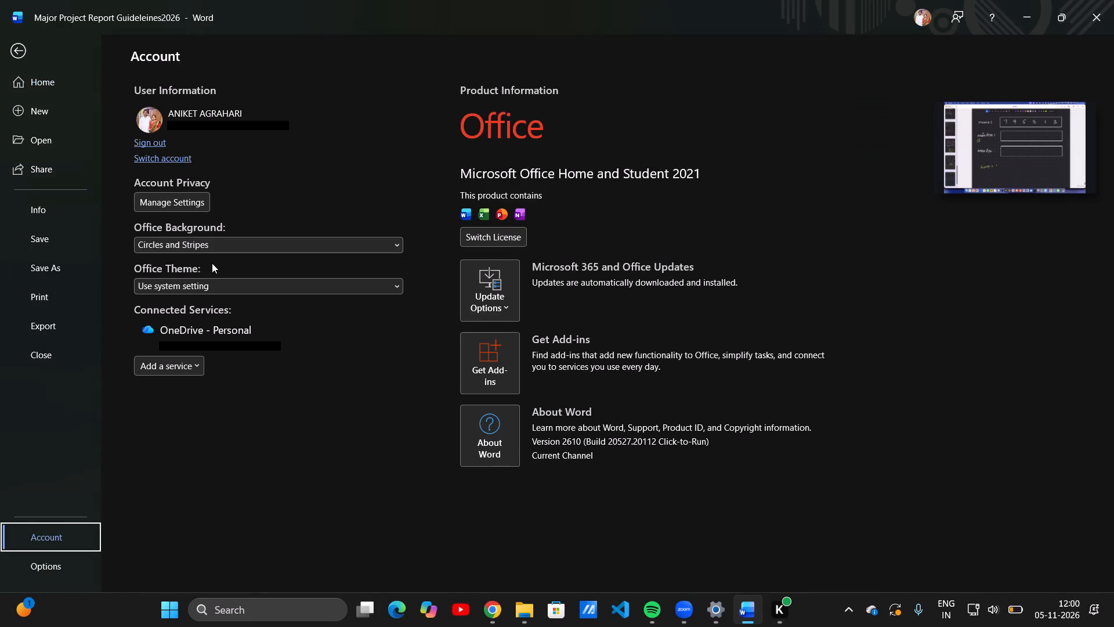
pyautogui.click(213, 280)
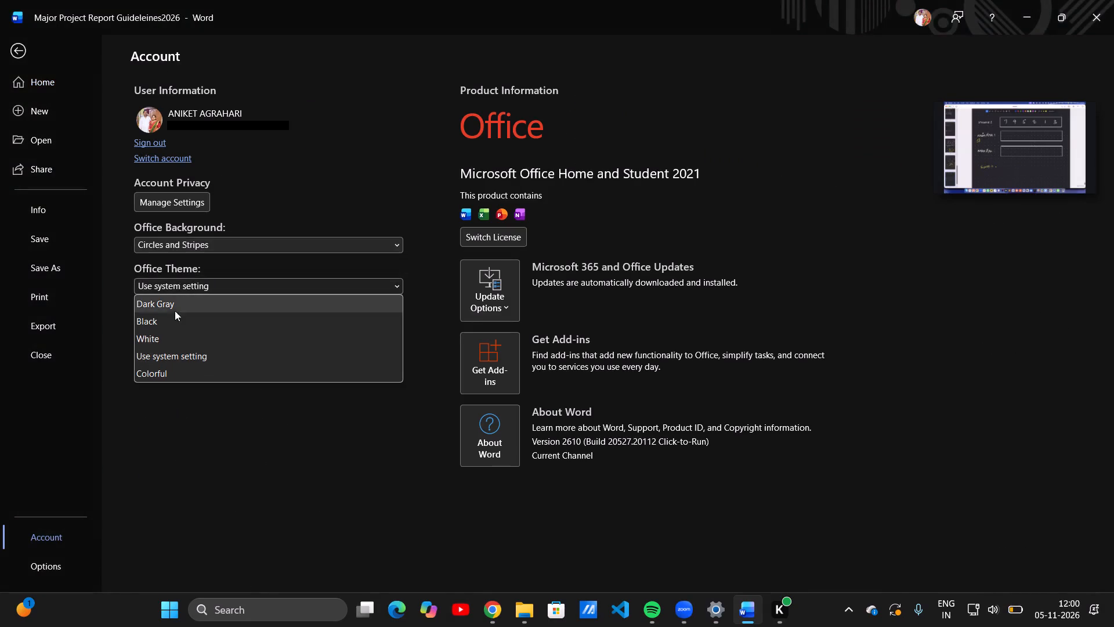
pyautogui.click(160, 334)
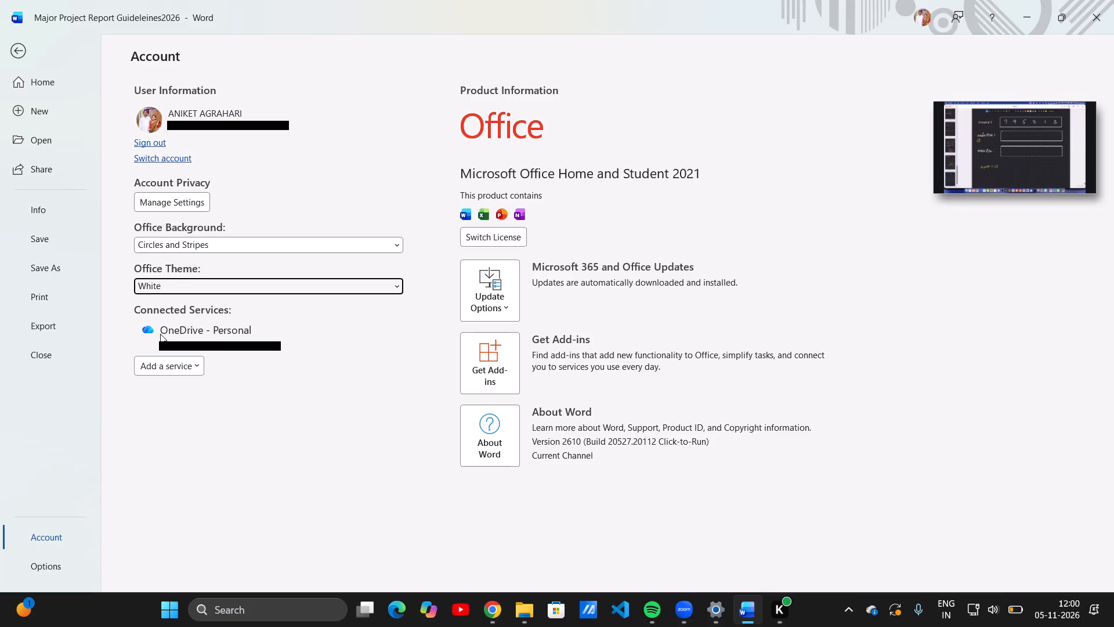
pyautogui.click(53, 85)
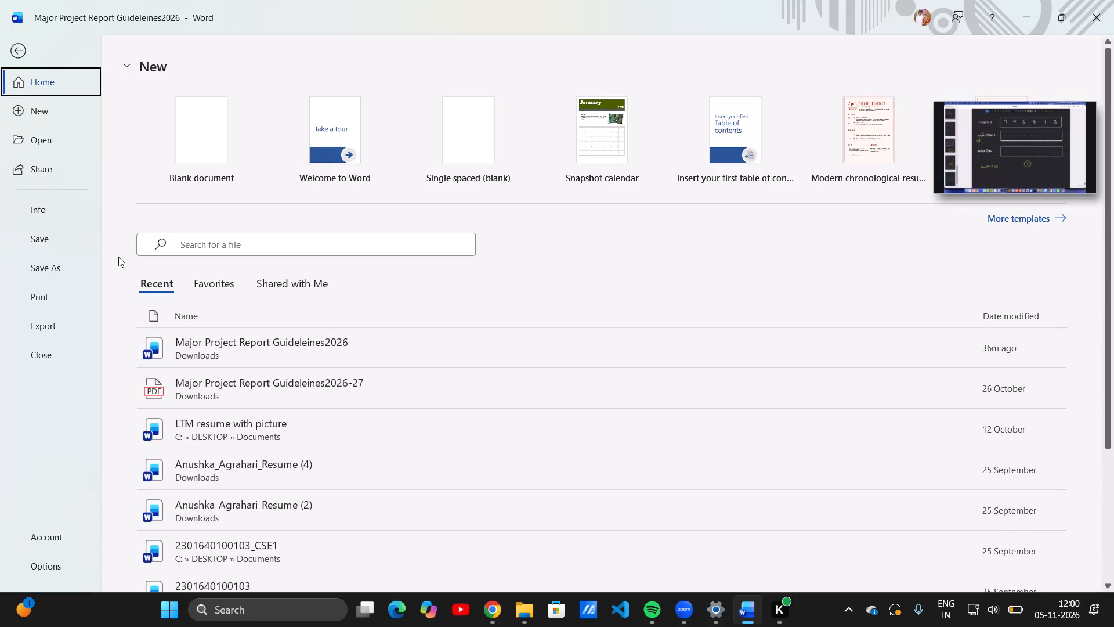
pyautogui.click(10, 52)
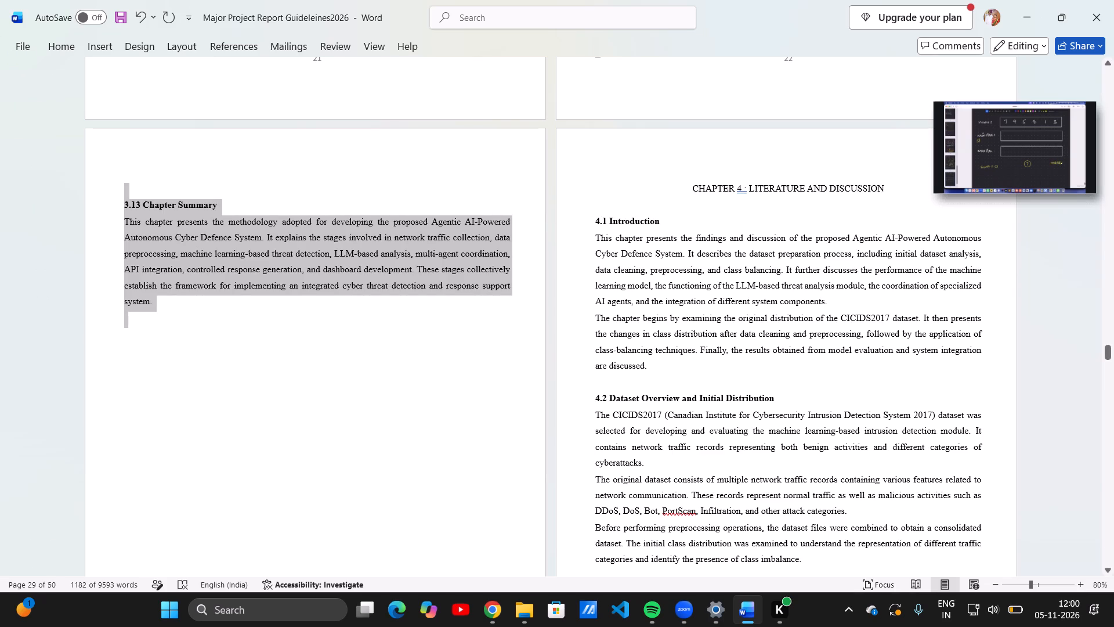
# Look through Chapter 4 of the report, from 4.1 Introduction to the diagrams around 4.7 Findings of Agentic AI-Based Risk Assessment.
pyautogui.scroll(-7, 565, 206)
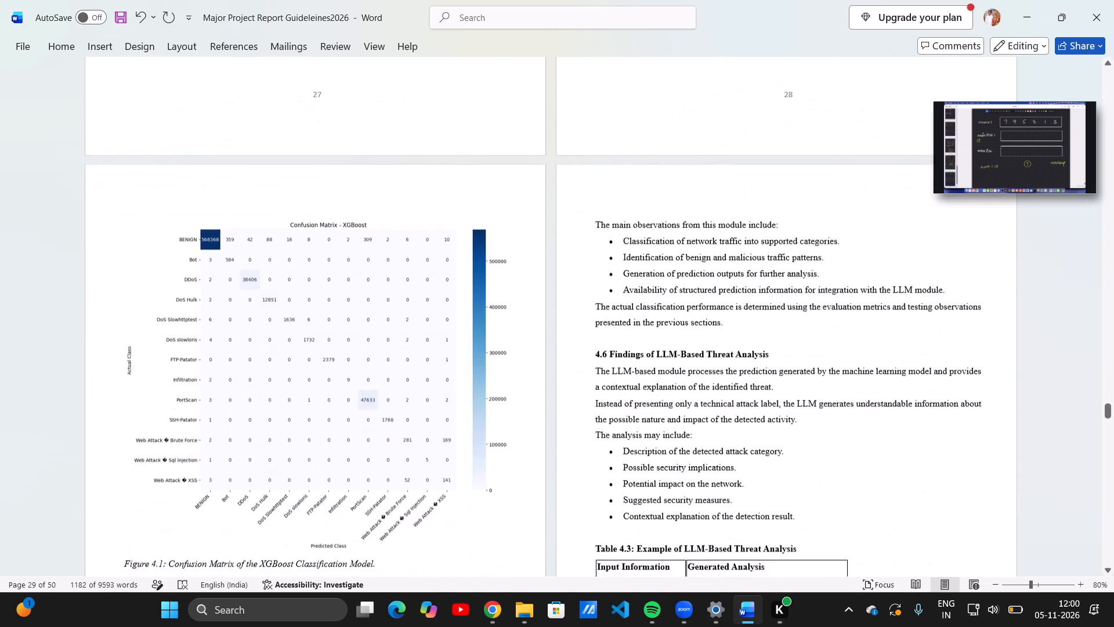
pyautogui.scroll(-8, 565, 206)
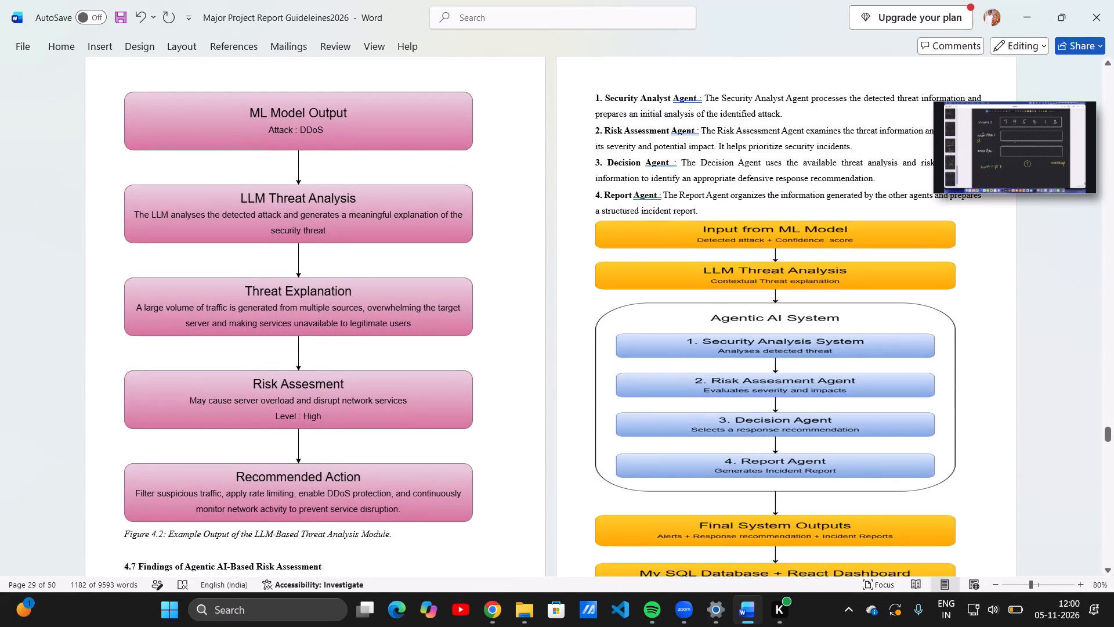
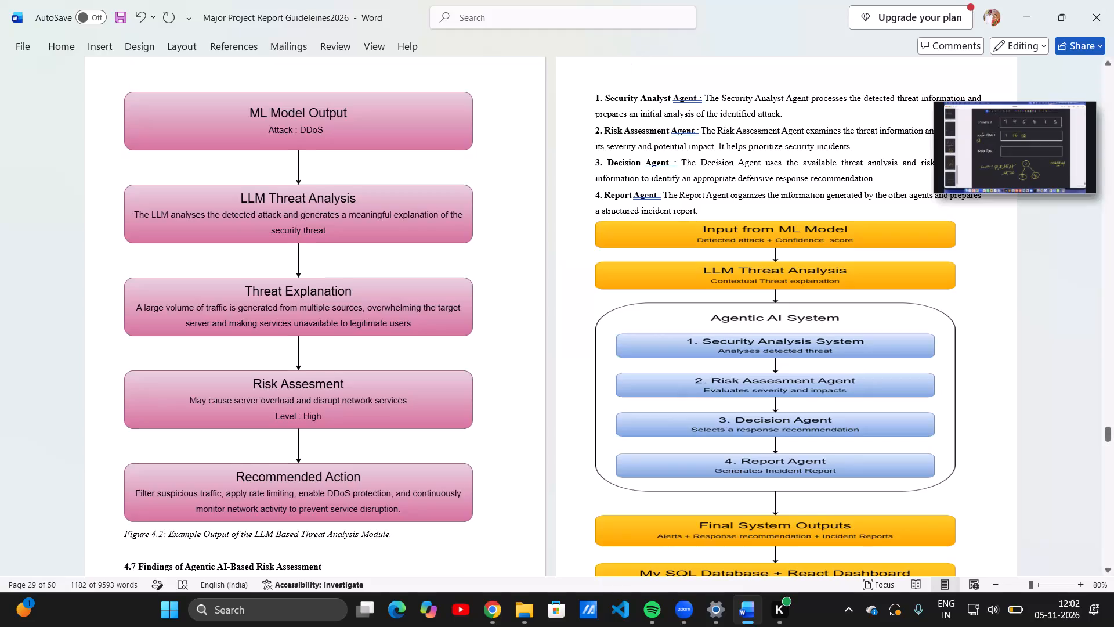
# Go back to the start of Chapter 3: Methodology and clear the selection covering the chapter's text.
pyautogui.scroll(16, 563, 202)
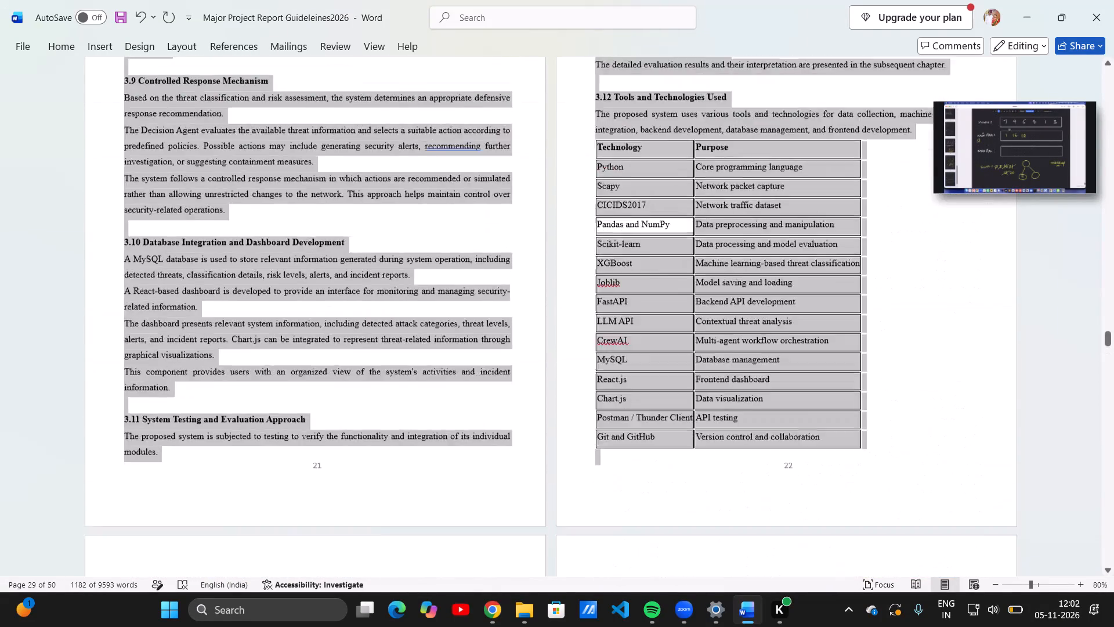
pyautogui.scroll(9, 563, 202)
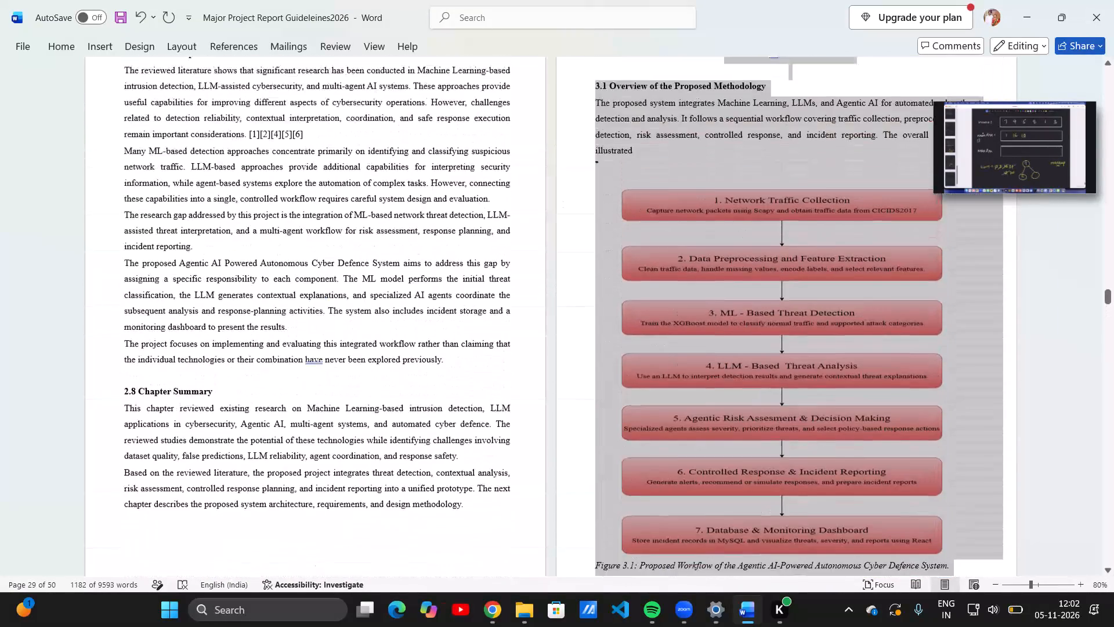
pyautogui.click(529, 149)
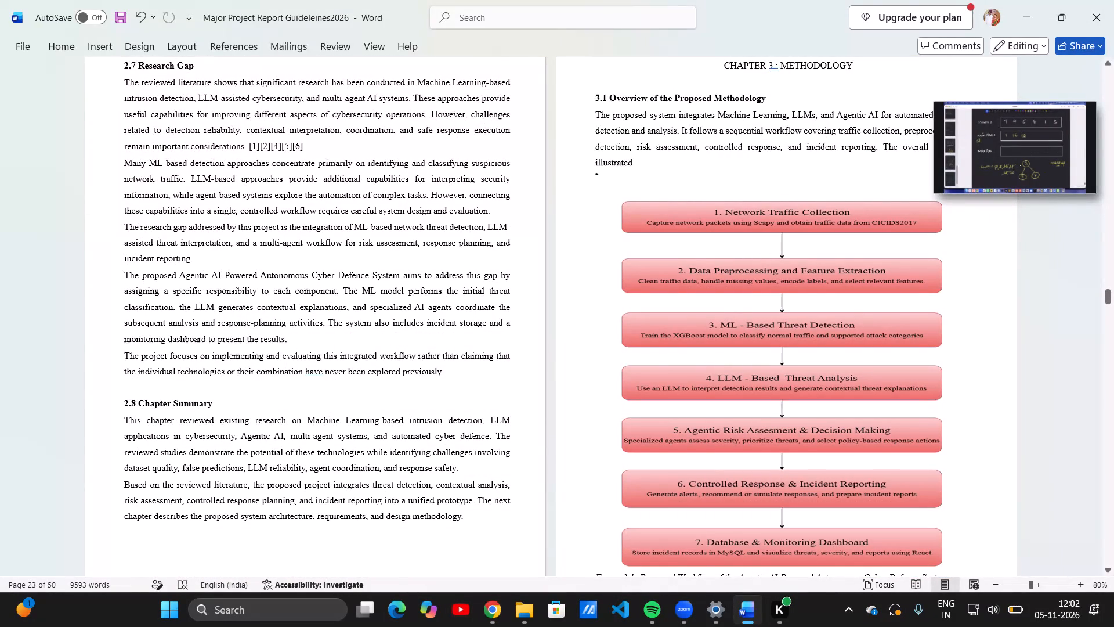